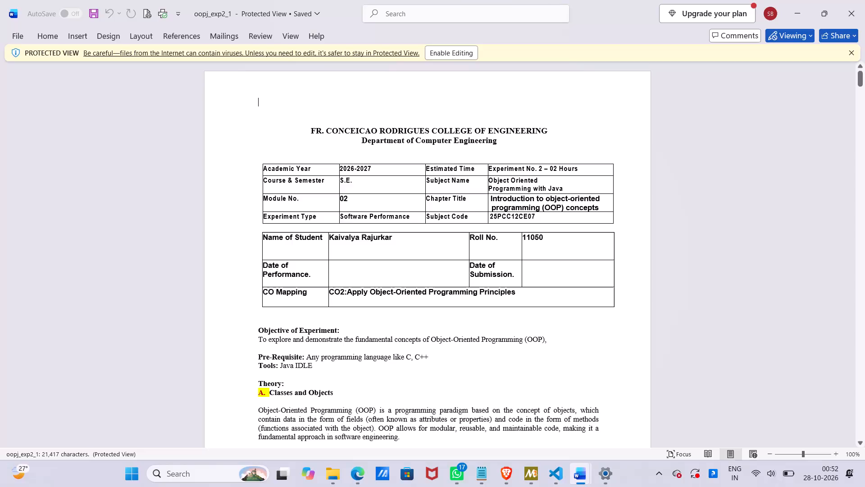
# Enable editing for the protected oopj_exp2_1 document.
pyautogui.click(453, 48)
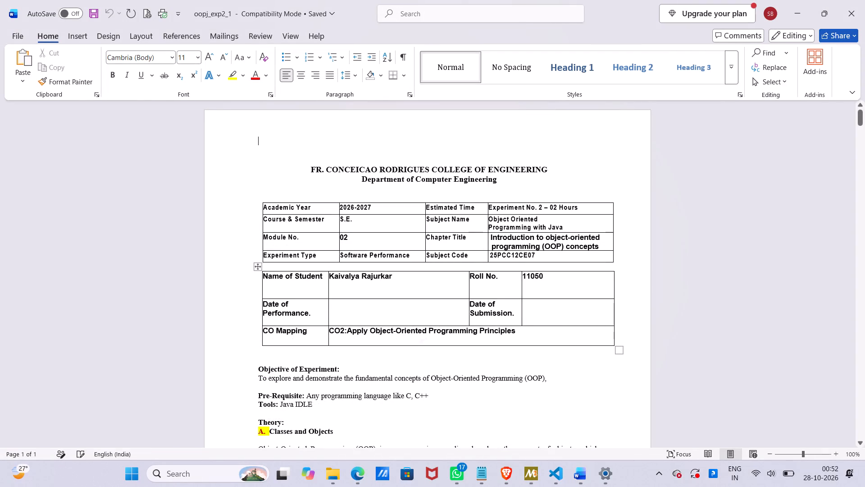
# Replace the existing name in the Name of Student cell with the new student's full name.
pyautogui.click(405, 272)
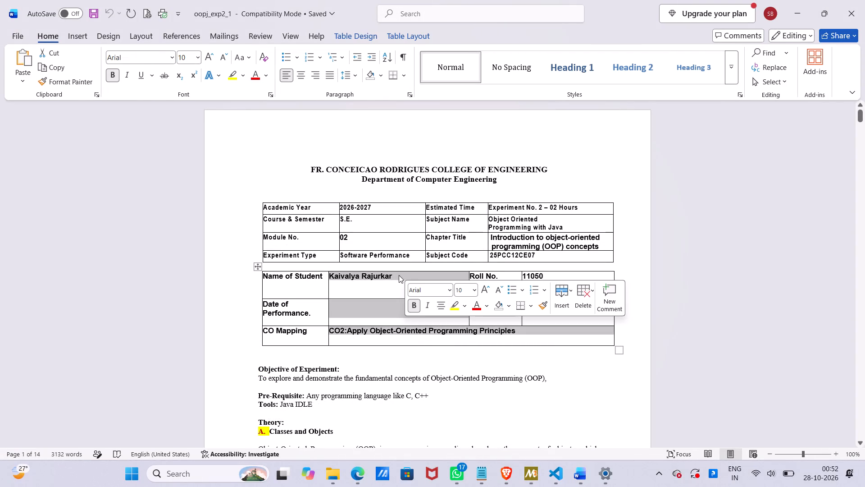
pyautogui.click(398, 275)
pyautogui.press('BackSpace')
pyautogui.press('BackSpace')
pyautogui.press('BackSpace')
pyautogui.press('BackSpace')
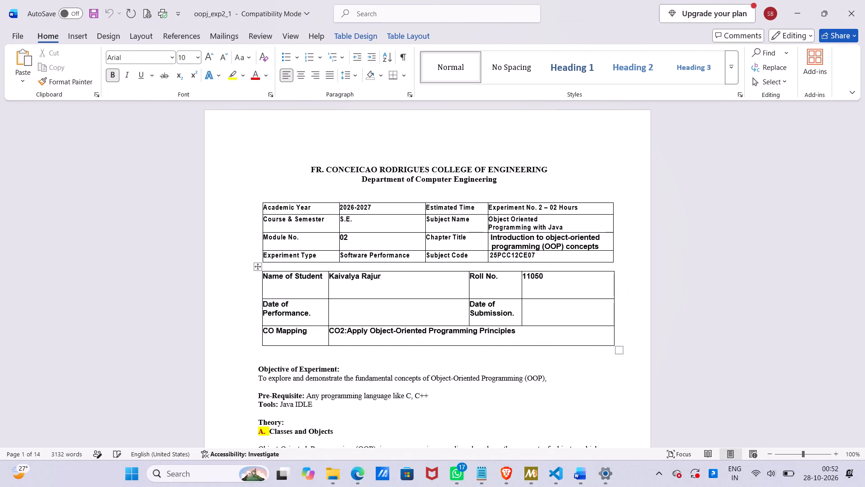
pyautogui.press('BackSpace')
pyautogui.press('BackSpace')
pyautogui.press('BackSpace')
pyautogui.press('BackSpace')
pyautogui.press('BackSpace')
pyautogui.press('BackSpace')
pyautogui.press('BackSpace')
pyautogui.press('BackSpace')
pyautogui.press('BackSpace')
pyautogui.press('BackSpace')
pyautogui.press('BackSpace')
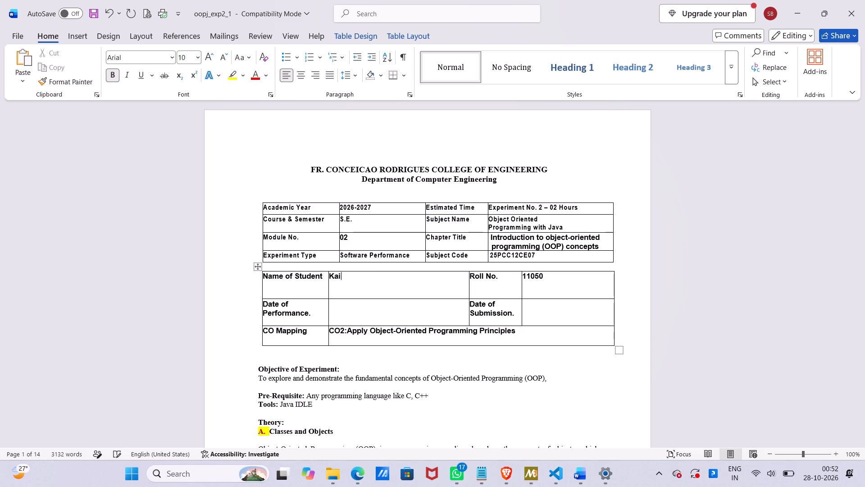
pyautogui.press('BackSpace')
pyautogui.press('BackSpace')
pyautogui.press('BackSpace')
pyautogui.press('s')
pyautogui.write('hagat')
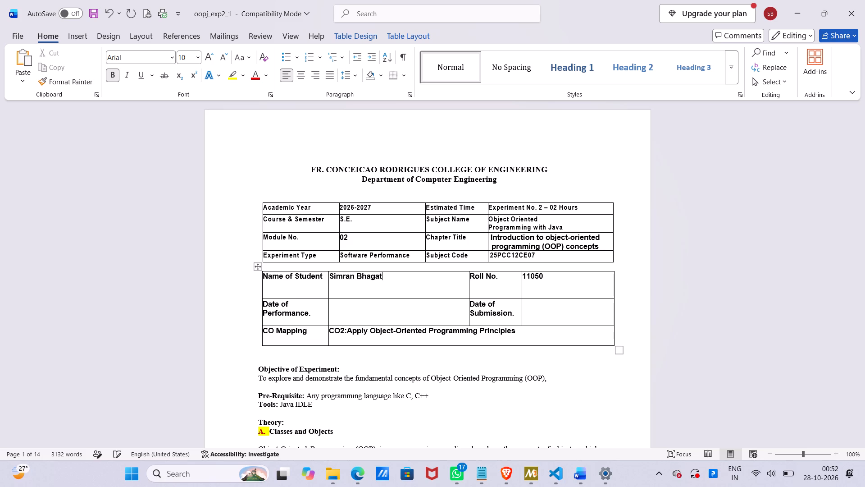
# Replace the last two digits in the Roll No. cell to match the new student's roll number.
pyautogui.click(551, 278)
pyautogui.press('BackSpace')
pyautogui.press('BackSpace')
pyautogui.press('BackSpace')
pyautogui.write('00')
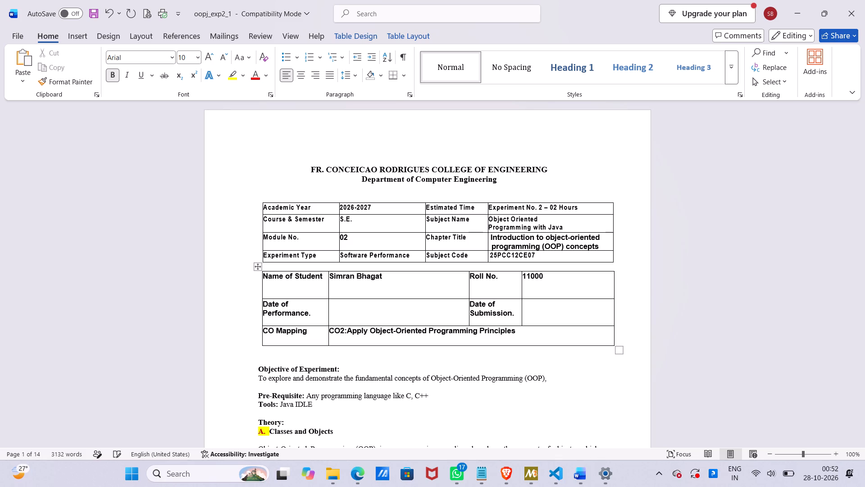
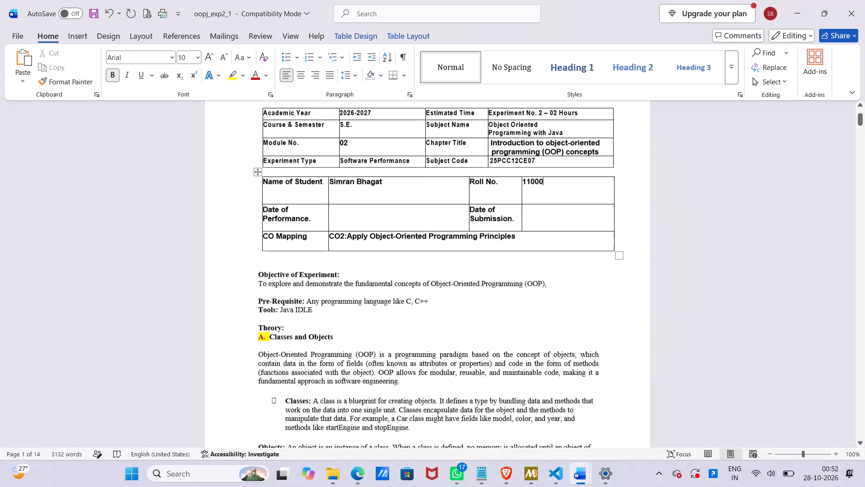
# Review the document from the header table through the theory, post-lab questions and completed programs to the Library Management System section.
pyautogui.scroll(-1, 488, 289)
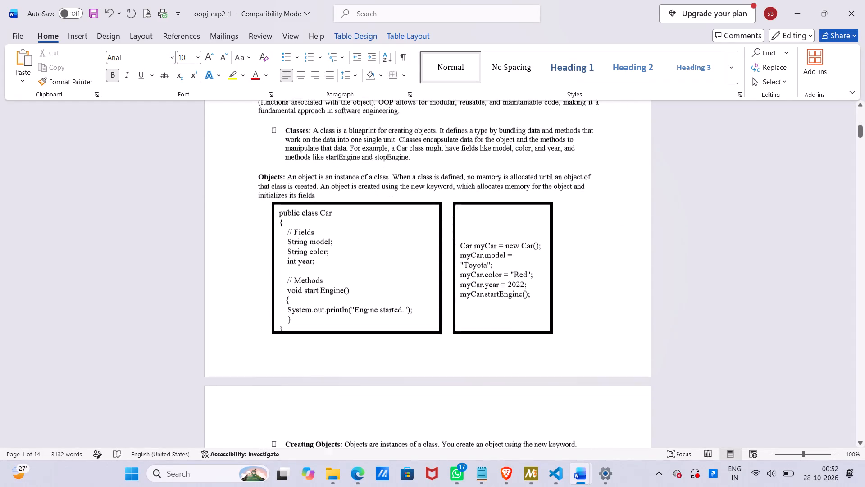
pyautogui.scroll(-3, 488, 289)
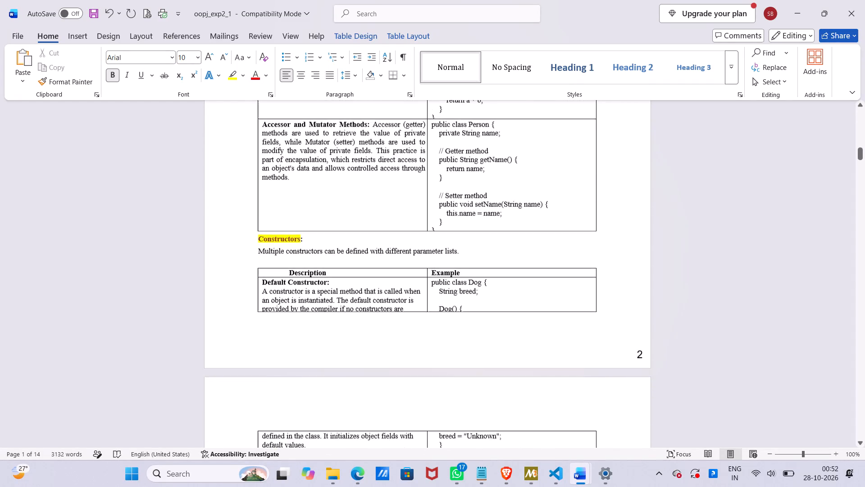
pyautogui.scroll(-2, 488, 289)
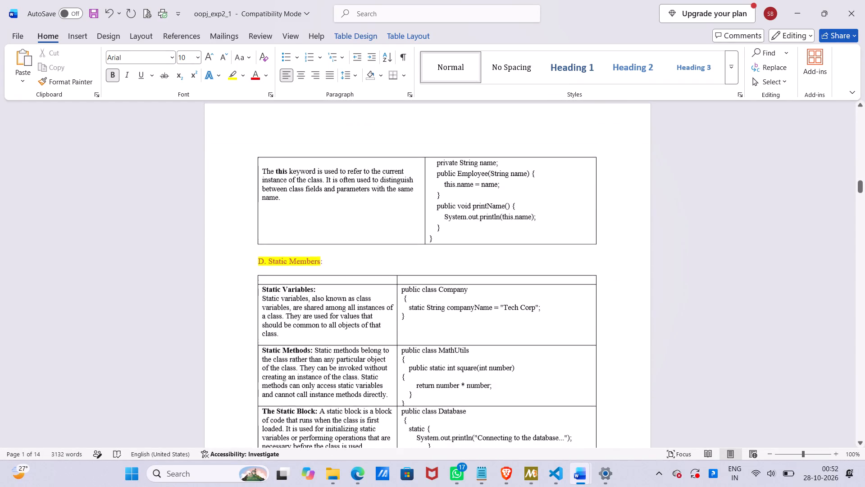
pyautogui.scroll(-3, 488, 289)
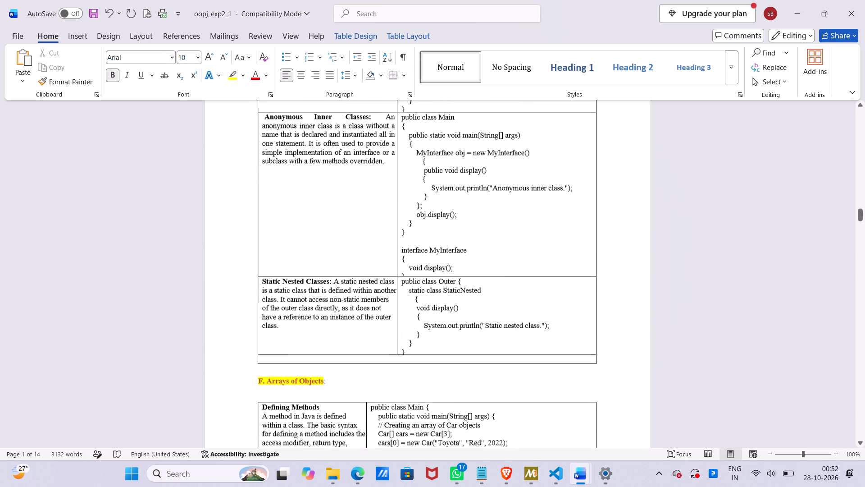
pyautogui.scroll(-3, 488, 289)
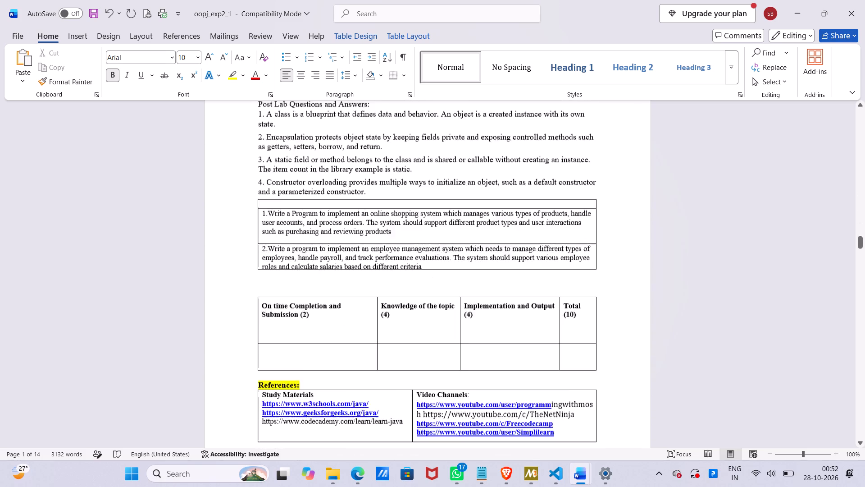
pyautogui.scroll(-3, 488, 289)
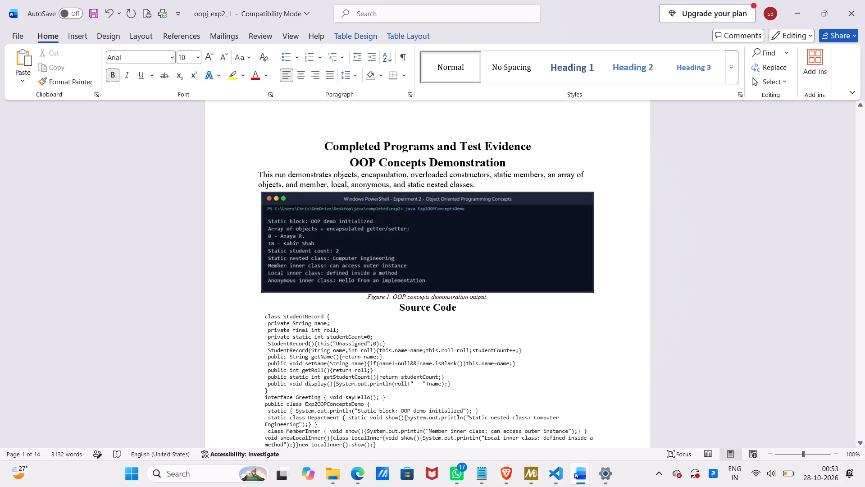
pyautogui.scroll(-1, 412, 281)
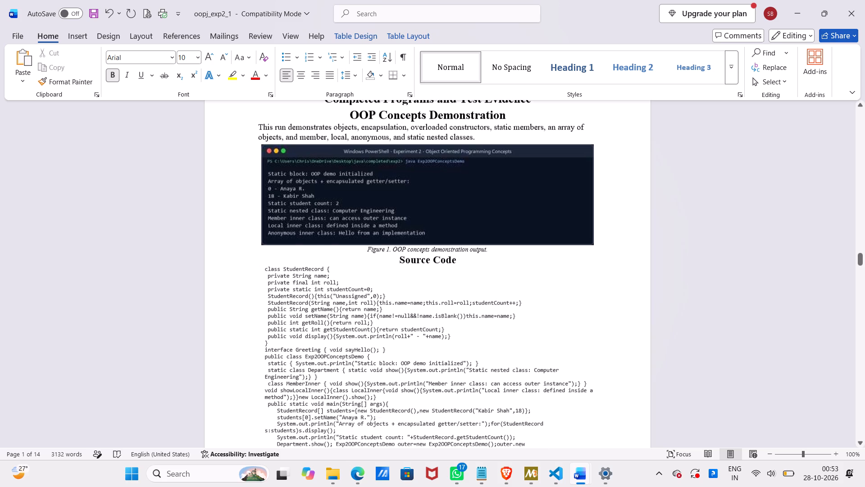
pyautogui.scroll(-2, 412, 281)
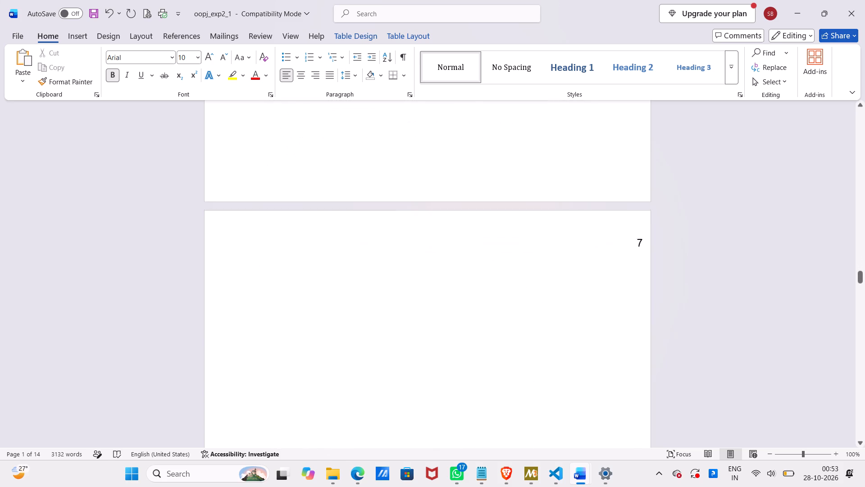
pyautogui.scroll(-3, 412, 281)
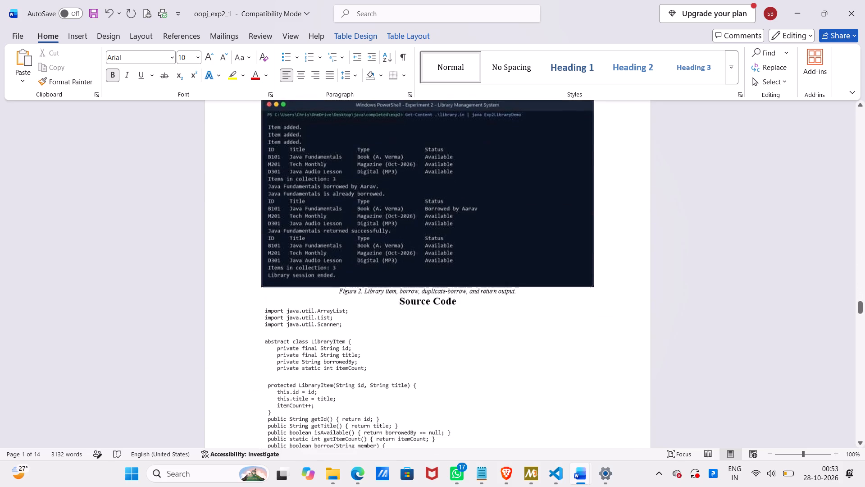
pyautogui.scroll(-1, 412, 281)
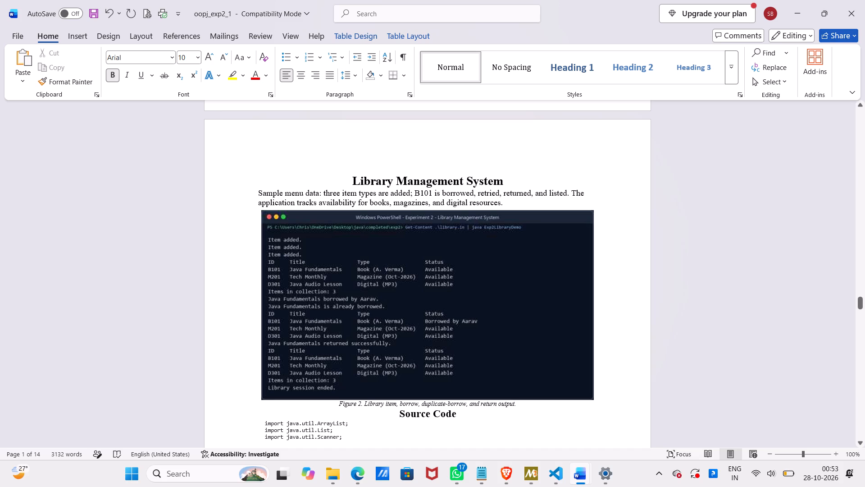
# Check the page layout between the post-lab questions, the OOP Concepts Demonstration and the Library Management System section.
pyautogui.scroll(1, 386, 253)
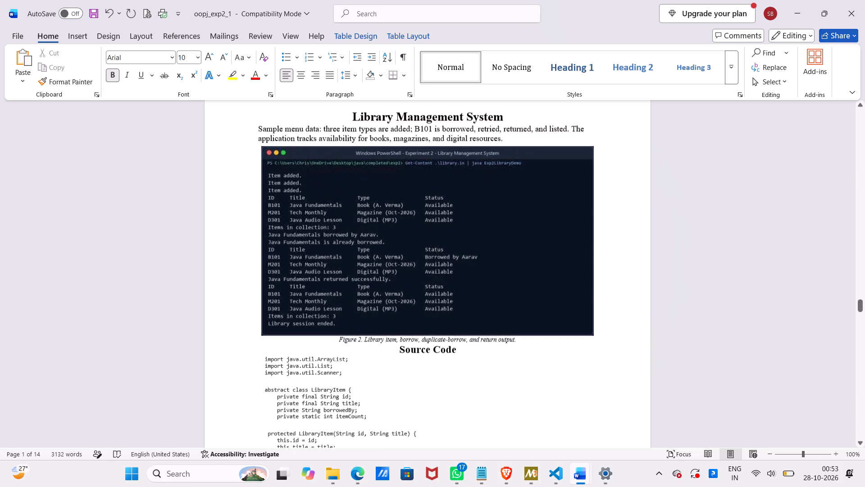
pyautogui.scroll(1, 386, 253)
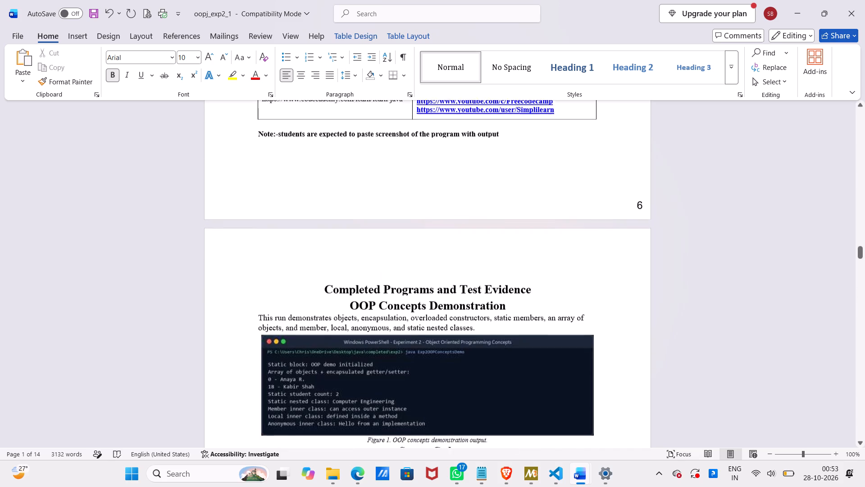
pyautogui.scroll(-2, 386, 253)
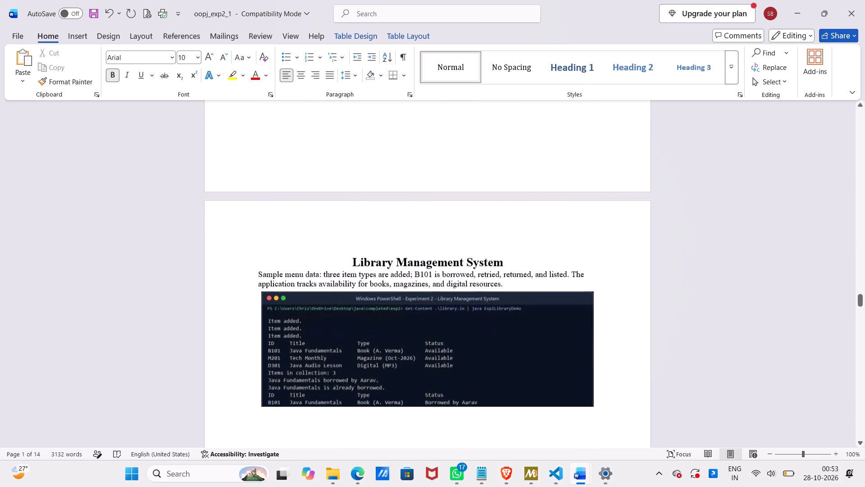
pyautogui.scroll(1, 386, 253)
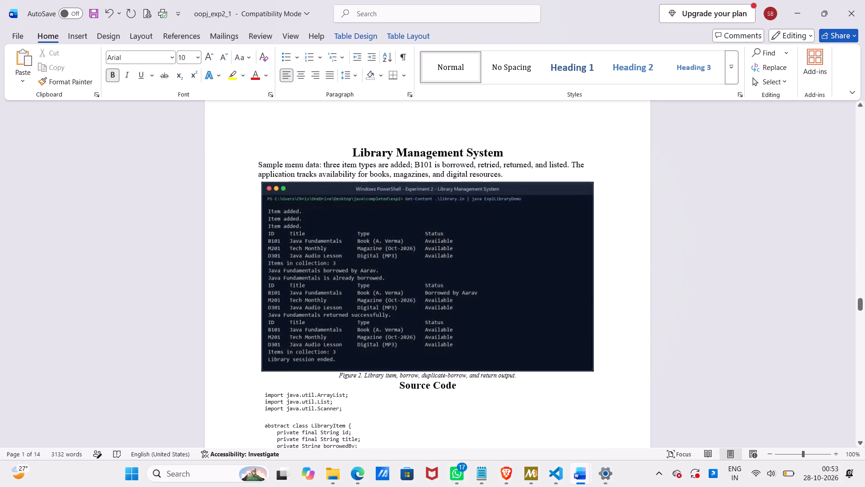
pyautogui.scroll(6, 386, 253)
pyautogui.scroll(-1, 386, 253)
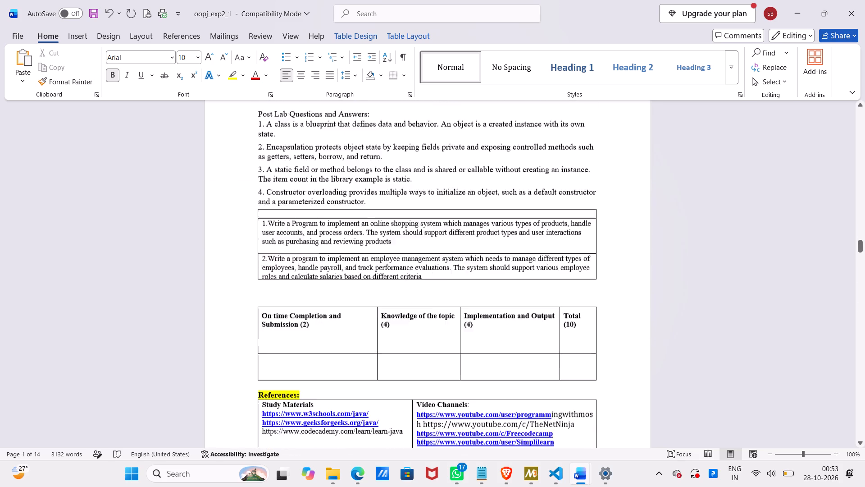
pyautogui.scroll(-3, 386, 253)
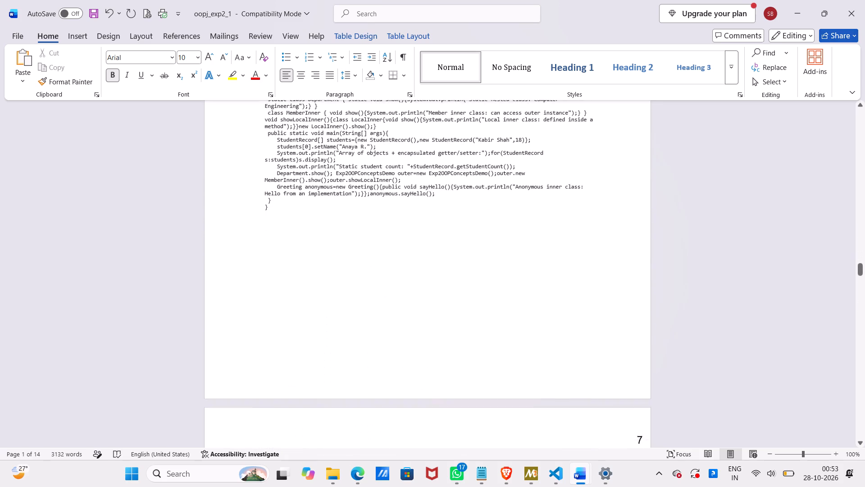
pyautogui.scroll(-2, 386, 253)
pyautogui.scroll(1, 386, 253)
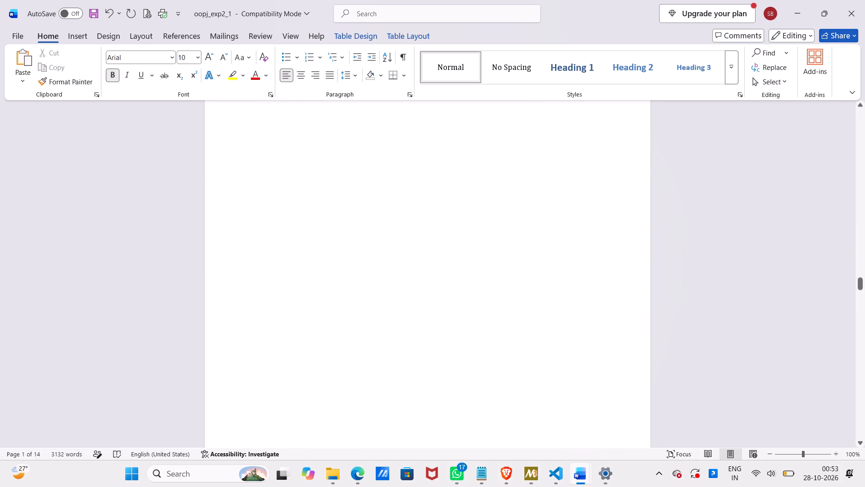
pyautogui.scroll(4, 386, 253)
pyautogui.scroll(-1, 386, 253)
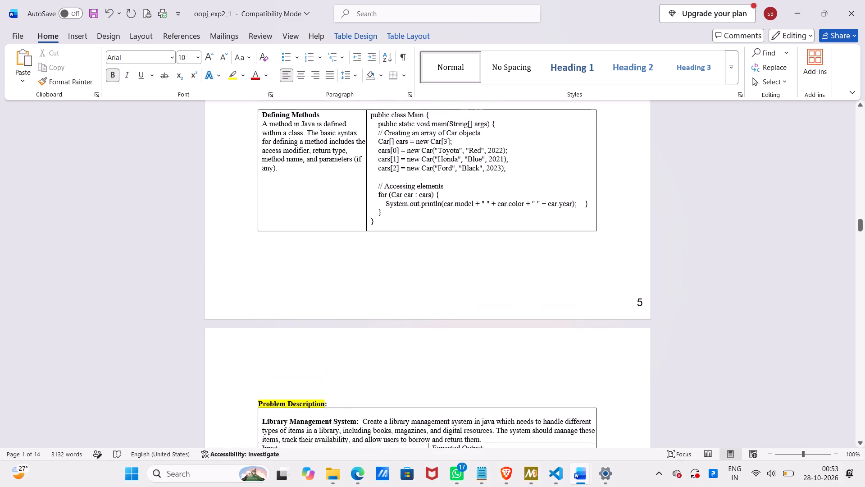
# Delete the stray page number 7 and the blank page before the Library Management System section.
pyautogui.scroll(-1, 386, 253)
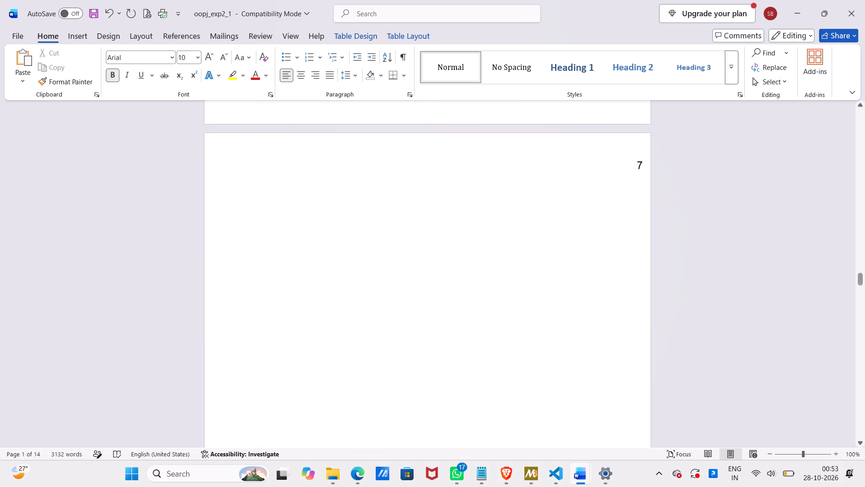
pyautogui.click(647, 169)
pyautogui.press('BackSpace')
pyautogui.press('BackSpace')
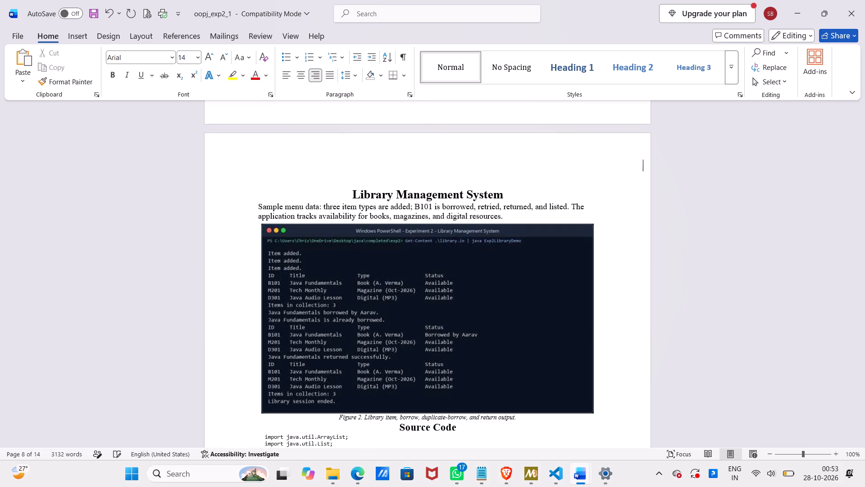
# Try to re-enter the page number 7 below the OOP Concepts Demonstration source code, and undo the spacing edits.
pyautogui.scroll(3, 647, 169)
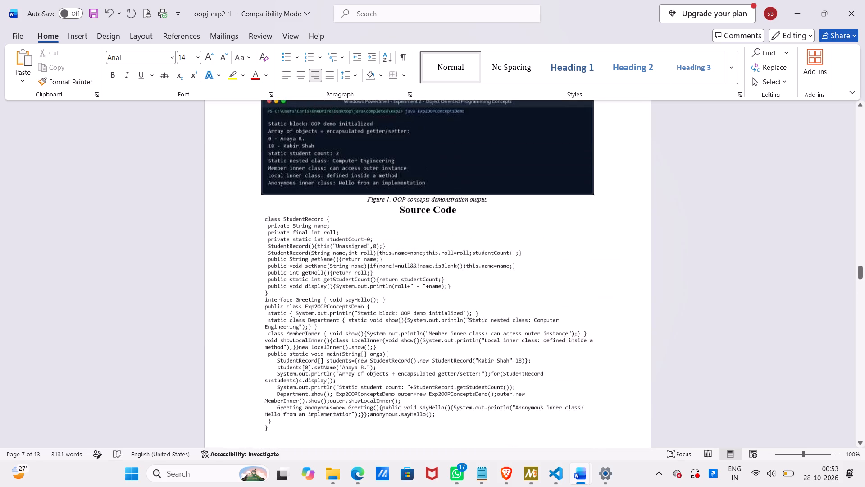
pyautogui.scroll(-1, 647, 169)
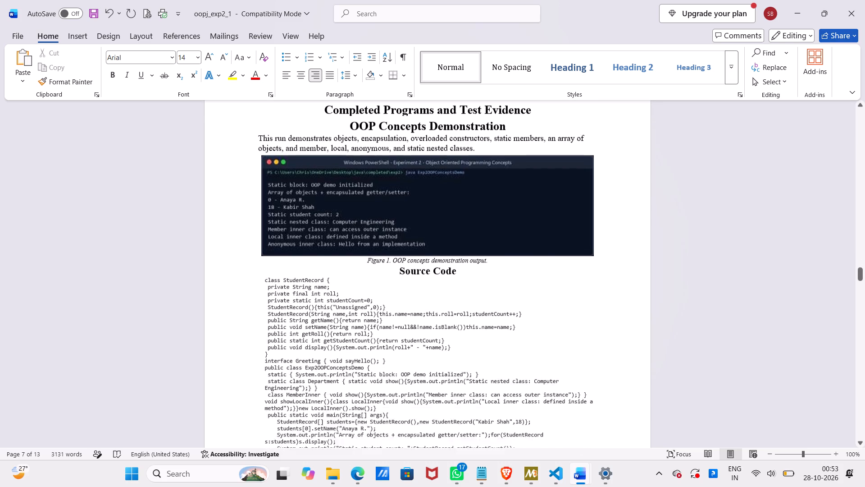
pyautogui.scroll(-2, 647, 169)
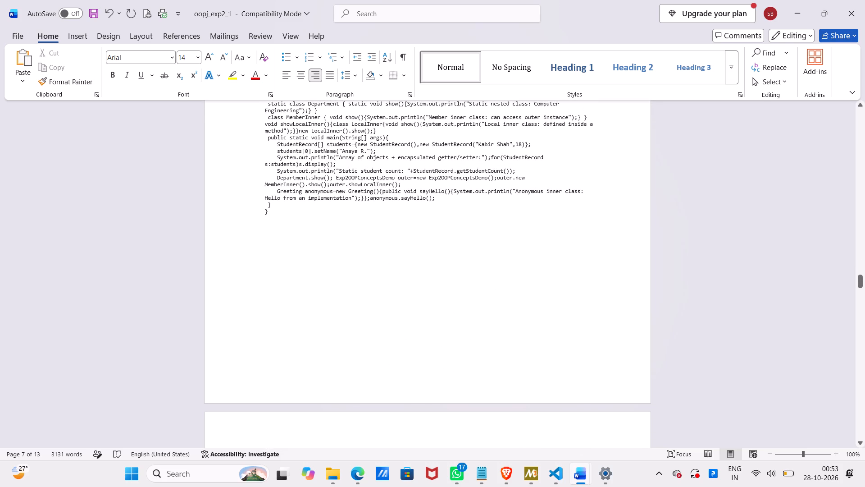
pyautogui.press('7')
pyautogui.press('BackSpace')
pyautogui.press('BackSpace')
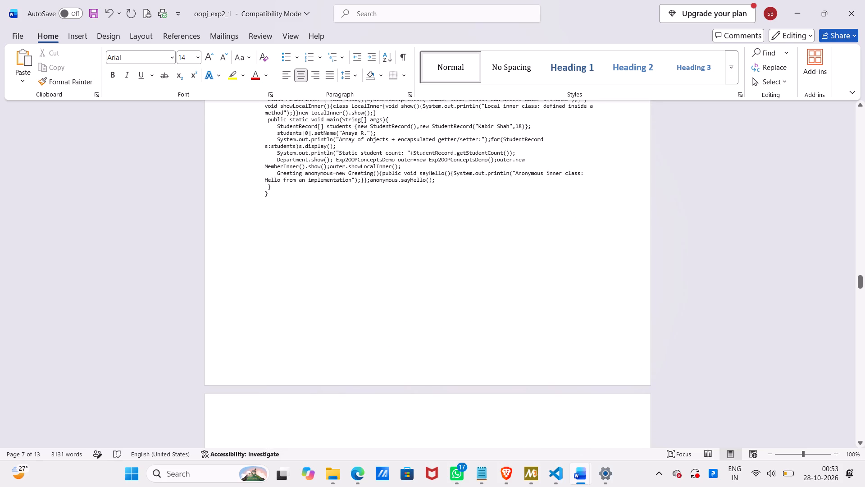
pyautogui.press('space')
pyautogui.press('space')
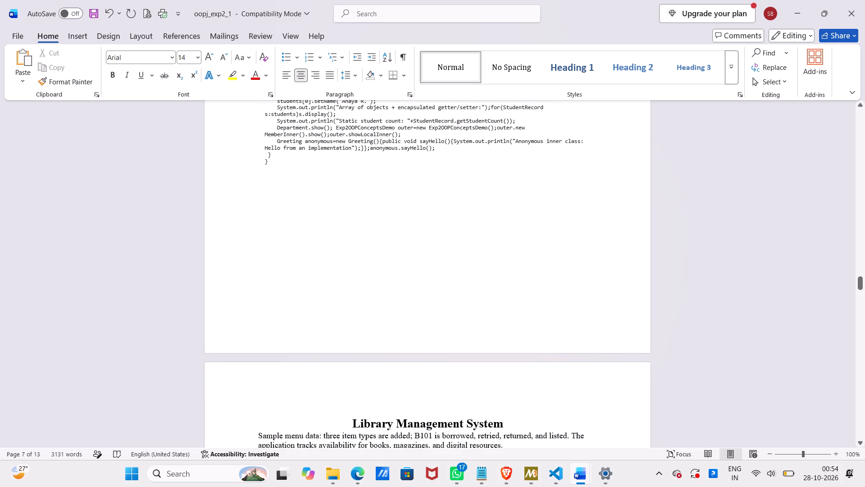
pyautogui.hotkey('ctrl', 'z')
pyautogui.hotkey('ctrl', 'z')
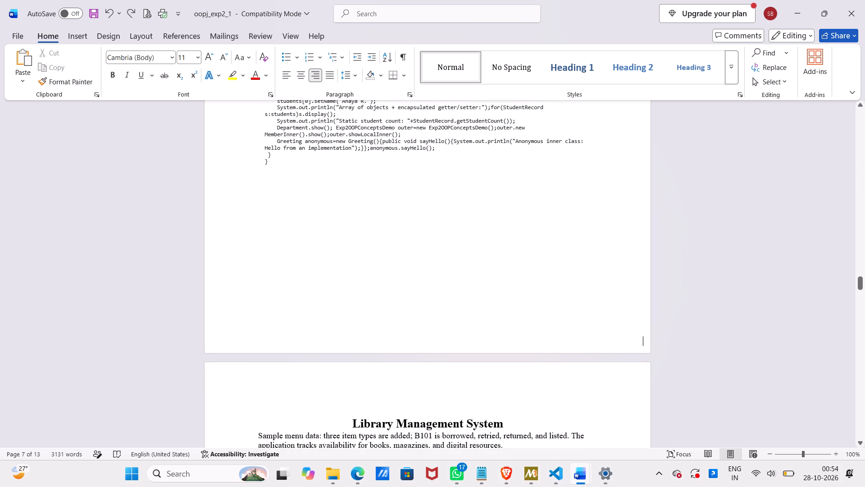
# Review the Library Management System section's output figure, source code and page breaks up to the Online Shopping System heading.
pyautogui.scroll(-1, 551, 309)
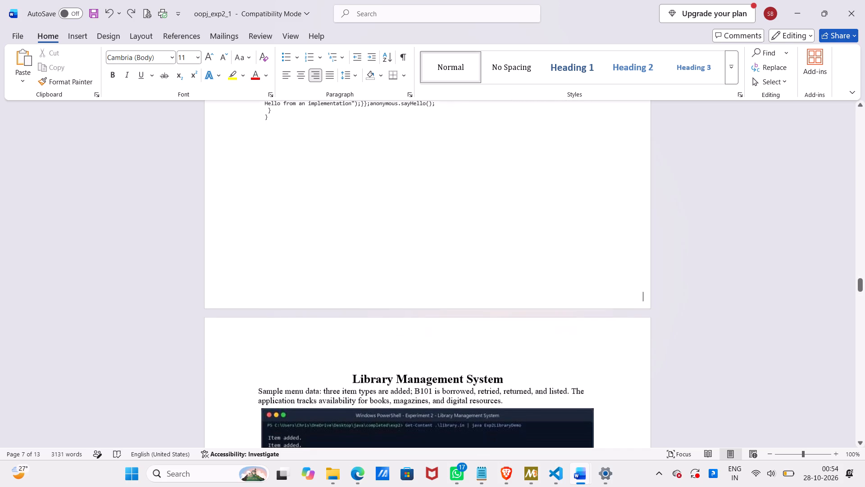
pyautogui.scroll(-2, 551, 309)
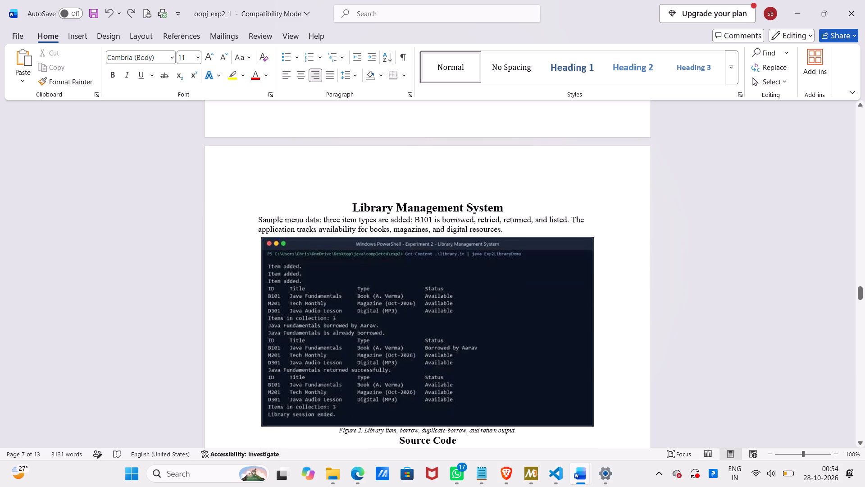
pyautogui.scroll(-2, 551, 309)
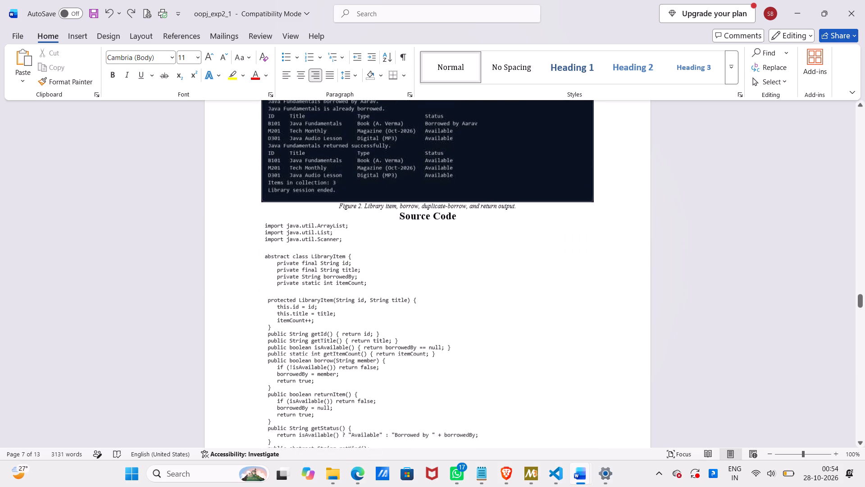
pyautogui.scroll(-2, 551, 309)
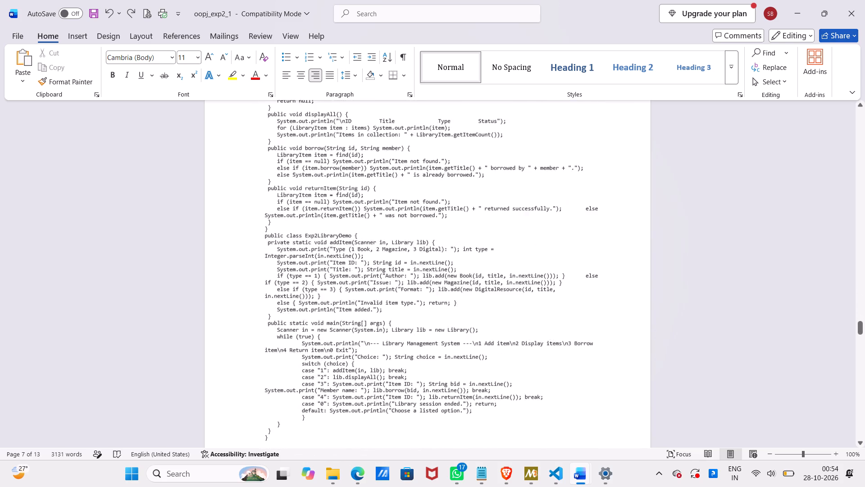
pyautogui.scroll(-2, 551, 309)
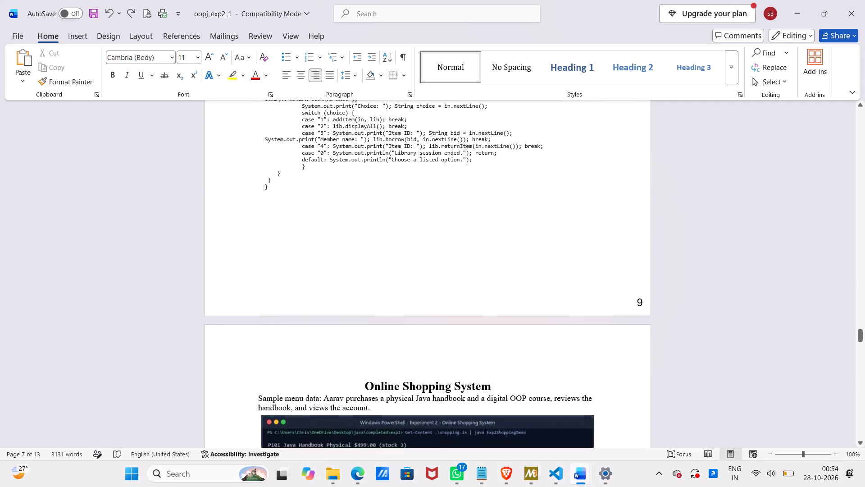
pyautogui.scroll(-1, 551, 309)
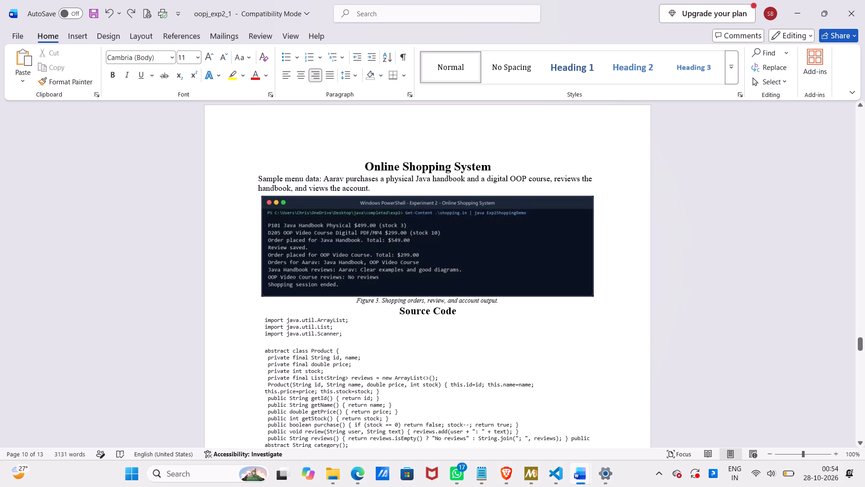
# Delete the stray page number 10 and its otherwise blank page in the middle of the Online Shopping System source code.
pyautogui.scroll(-1, 386, 294)
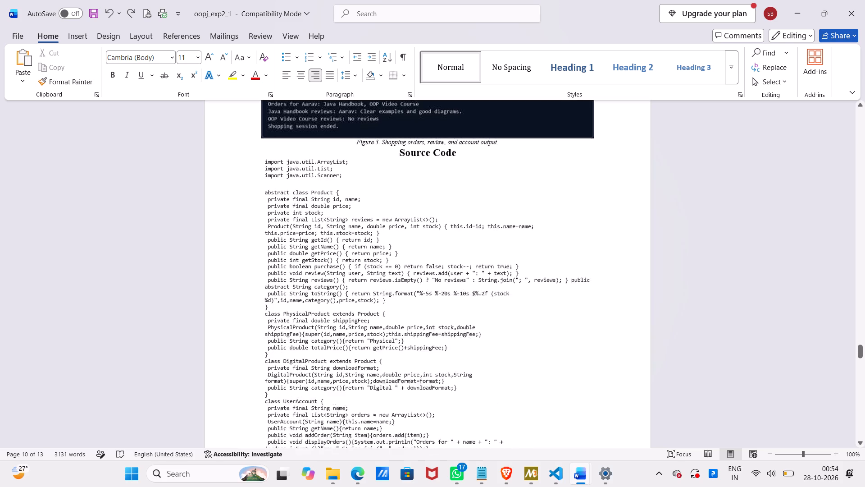
pyautogui.scroll(-4, 386, 294)
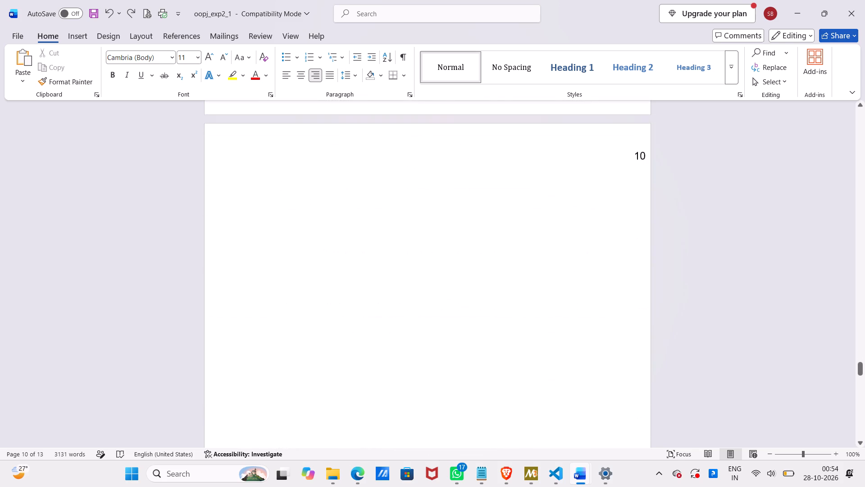
pyautogui.scroll(-3, 386, 294)
pyautogui.scroll(1, 386, 294)
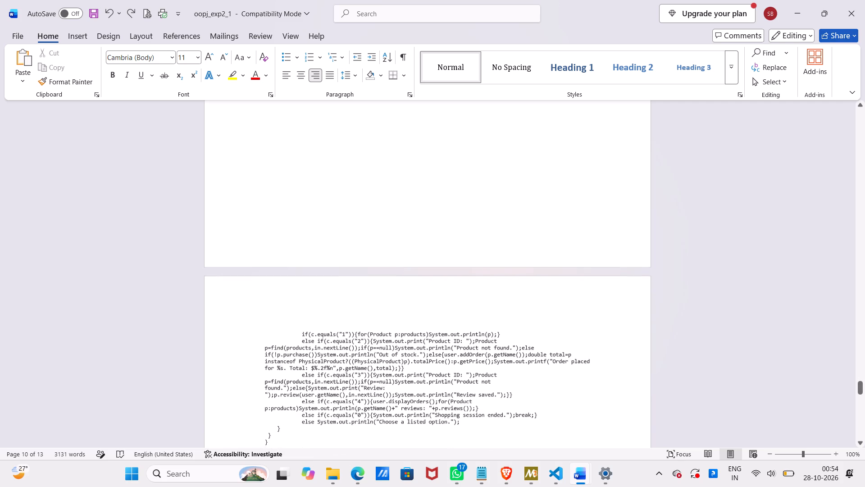
pyautogui.scroll(2, 386, 294)
pyautogui.scroll(-1, 449, 275)
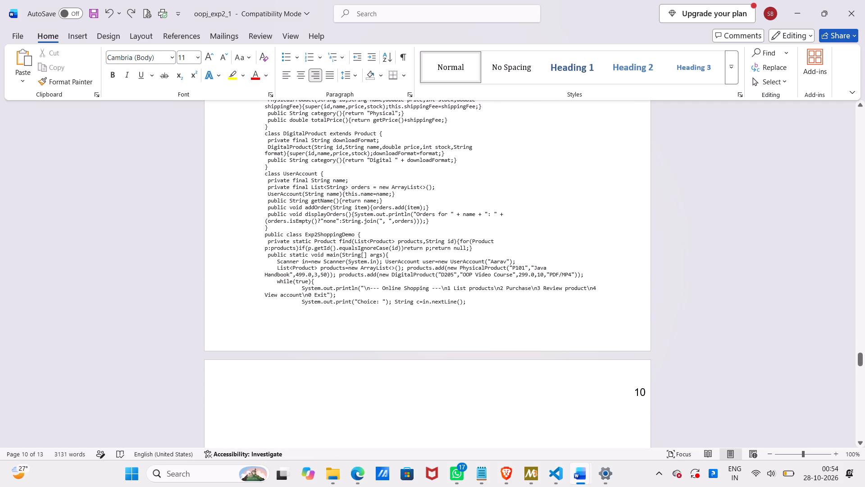
pyautogui.click(642, 392)
pyautogui.press('Right')
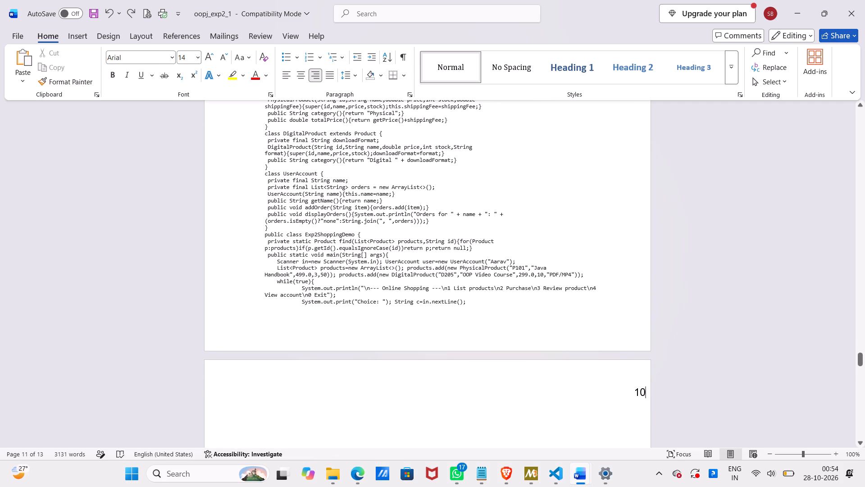
pyautogui.press('BackSpace')
pyautogui.press('BackSpace')
pyautogui.press('BackSpace')
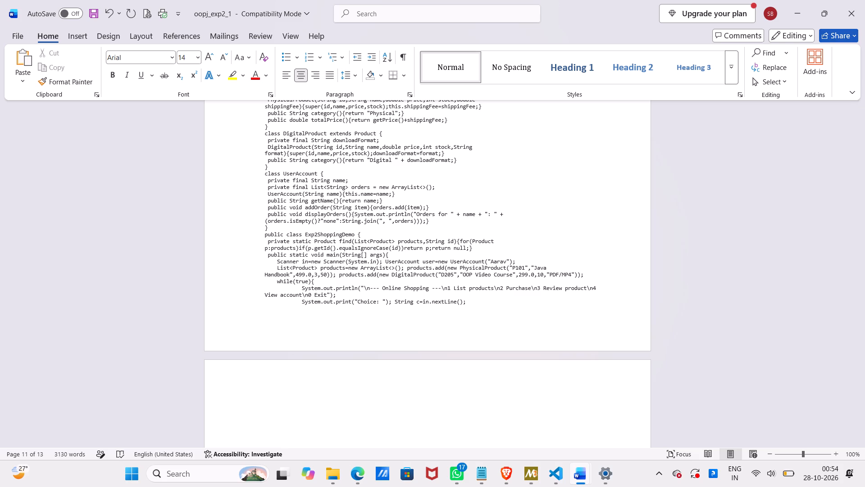
pyautogui.press('BackSpace')
pyautogui.press('BackSpace')
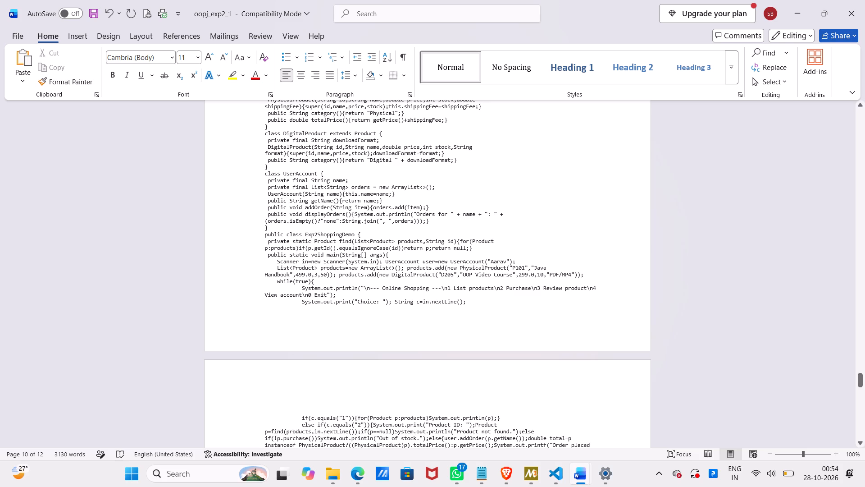
# Delete the stray page number 11 and the blank last page after the Employee Management System source code.
pyautogui.scroll(1, 501, 276)
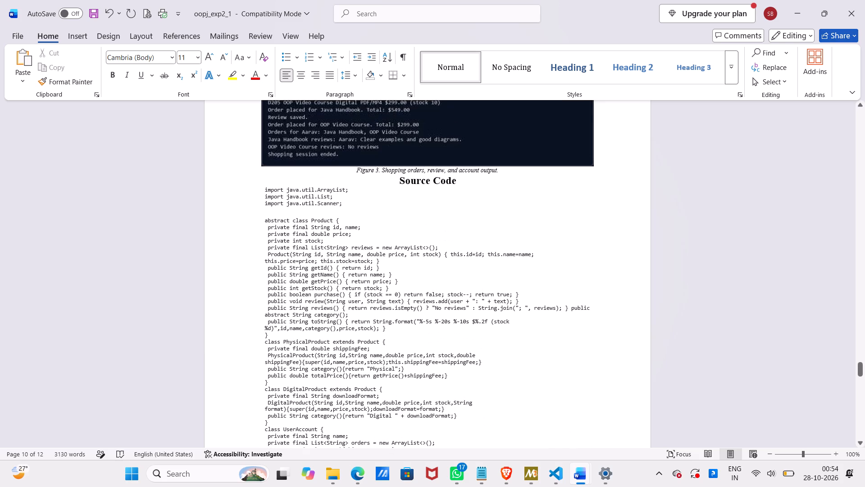
pyautogui.scroll(1, 501, 276)
pyautogui.scroll(-1, 501, 276)
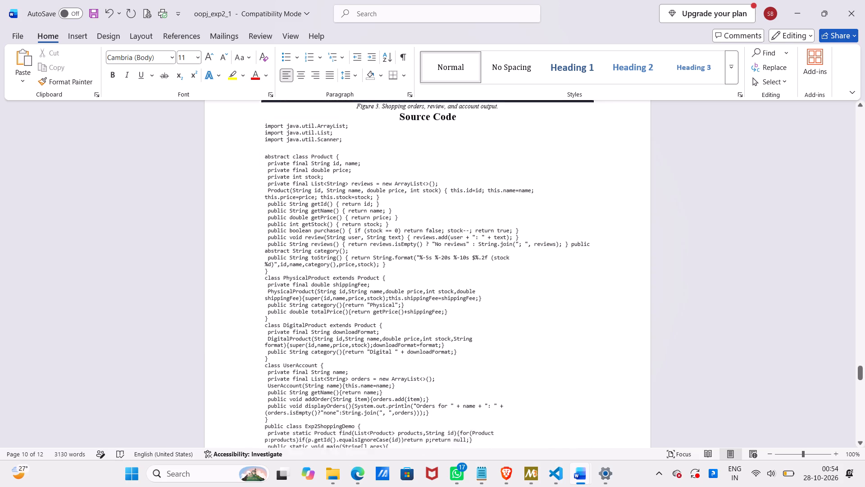
pyautogui.scroll(-2, 501, 276)
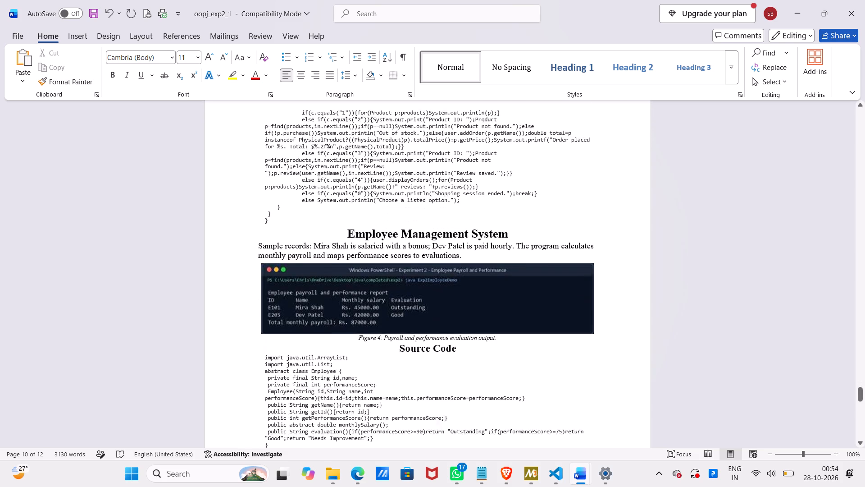
pyautogui.scroll(-3, 501, 276)
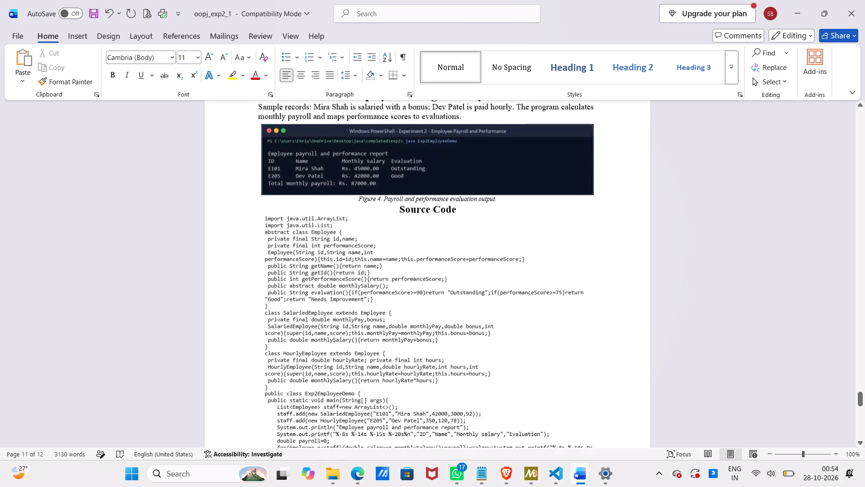
pyautogui.scroll(-1, 501, 276)
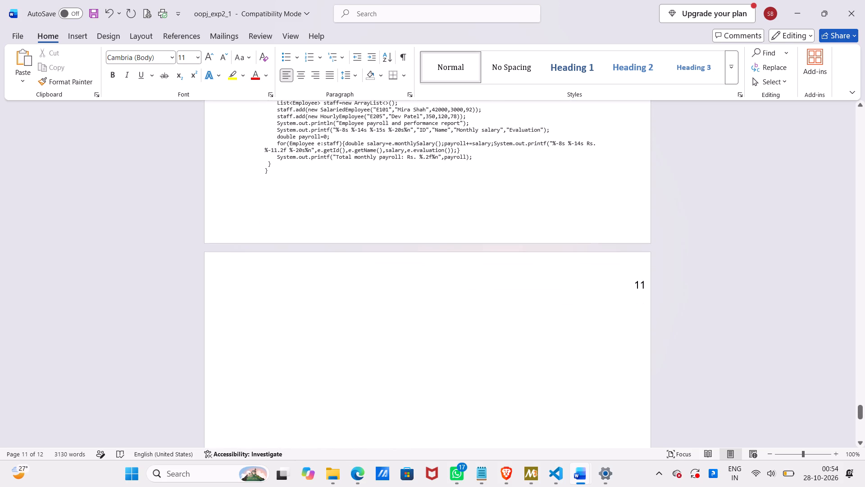
pyautogui.click(650, 285)
pyautogui.press('BackSpace')
pyautogui.press('BackSpace')
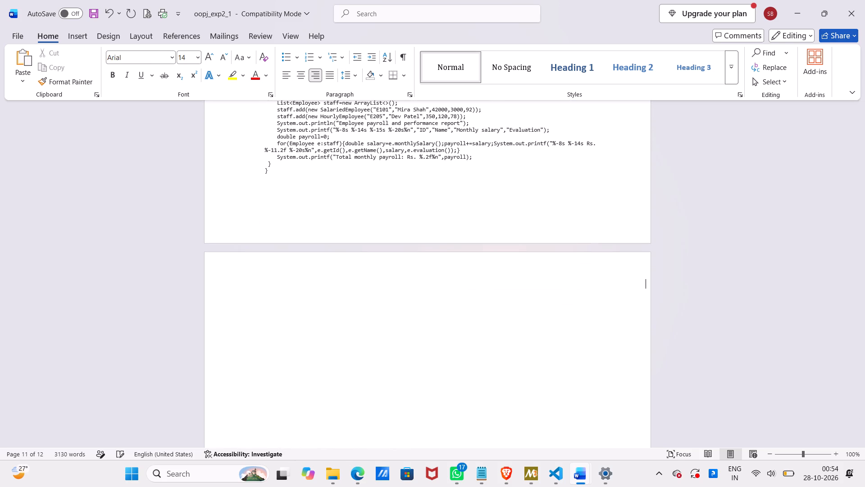
pyautogui.press('BackSpace')
pyautogui.press('BackSpace')
pyautogui.press('BackSpace')
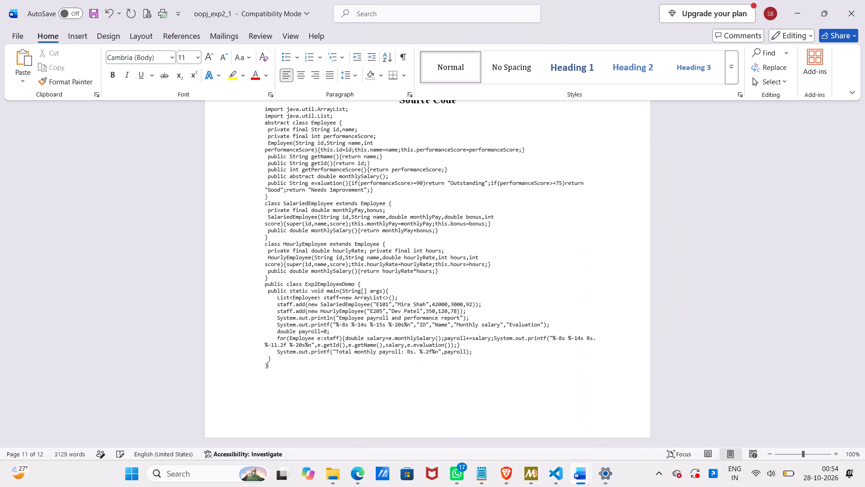
# Check the end of the document for leftover pages and save the document.
pyautogui.scroll(-1, 650, 285)
pyautogui.scroll(-8, 546, 295)
pyautogui.hotkey('ctrl', 's')
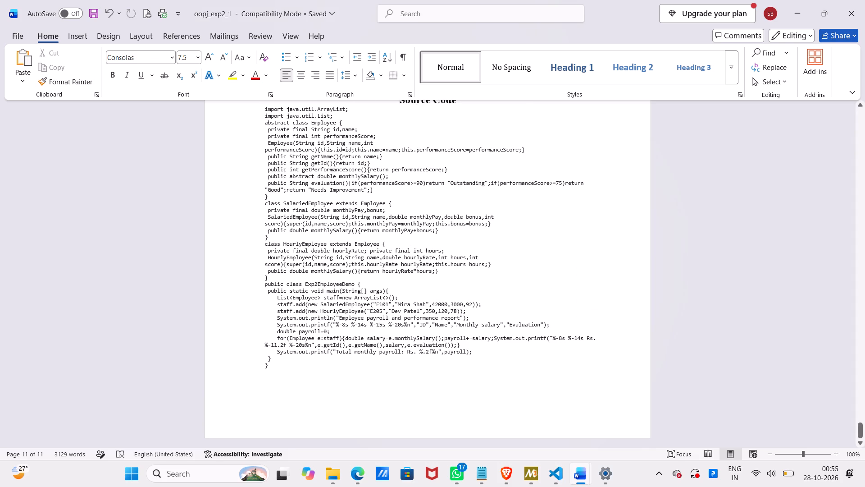
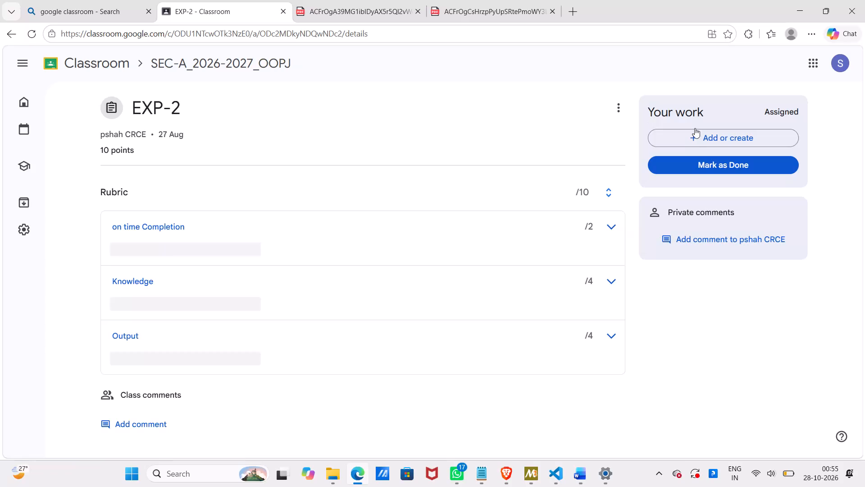
# In Google Classroom, start attaching a file from the computer to your work for the EXP-2 assignment.
pyautogui.click(696, 138)
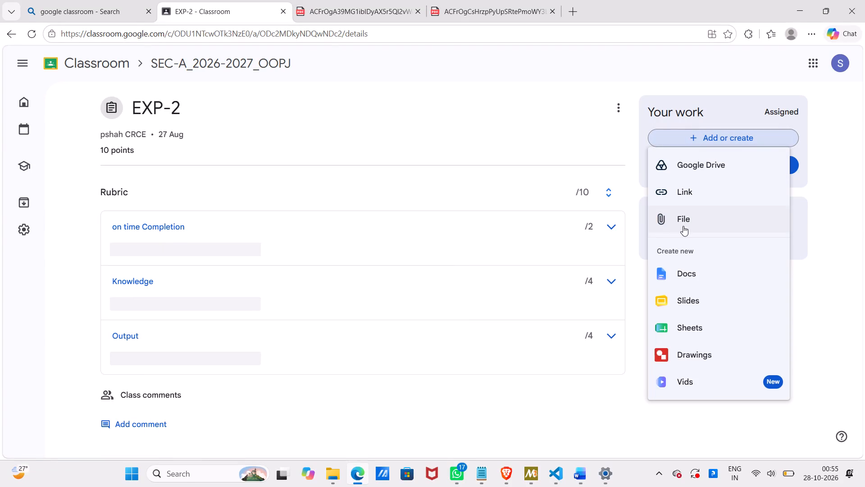
pyautogui.click(683, 225)
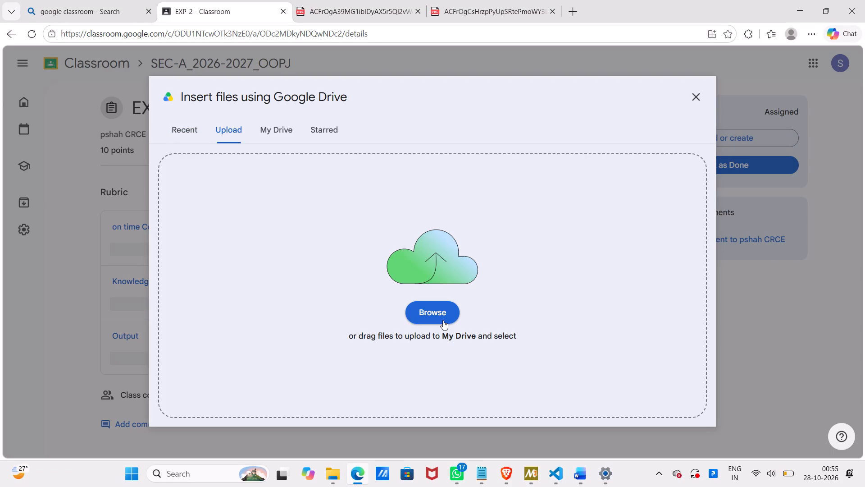
pyautogui.click(443, 320)
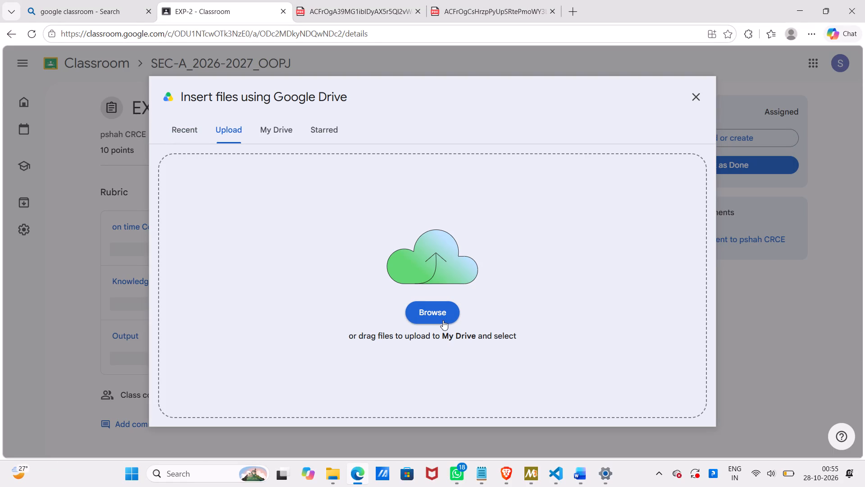
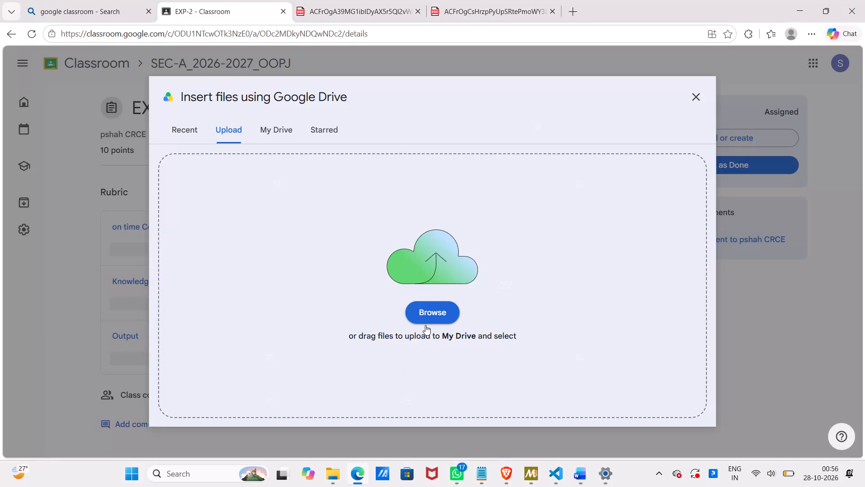
# Browse the computer's recent files and select the oopj_exp2_1 Word document for upload.
pyautogui.click(434, 305)
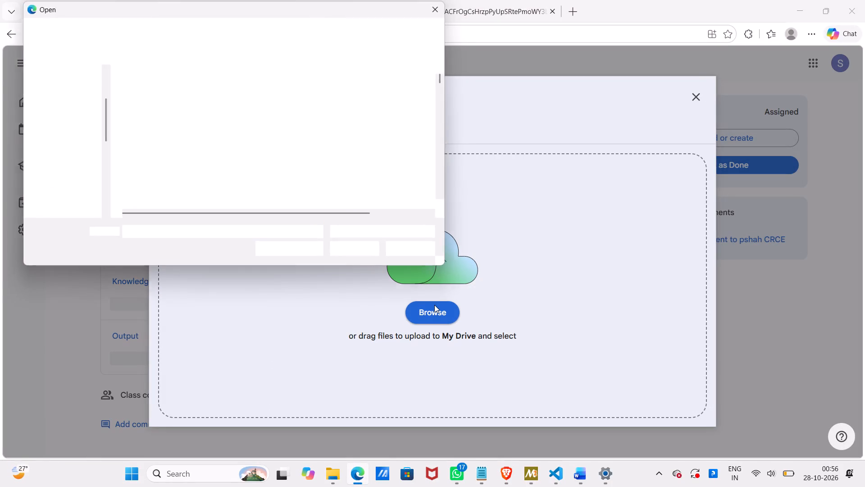
pyautogui.write('oop')
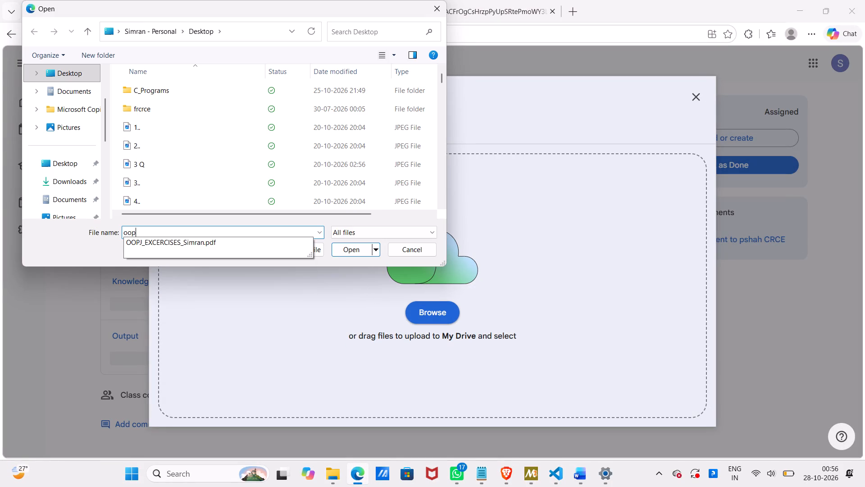
pyautogui.press('BackSpace')
pyautogui.press('BackSpace')
pyautogui.press('BackSpace')
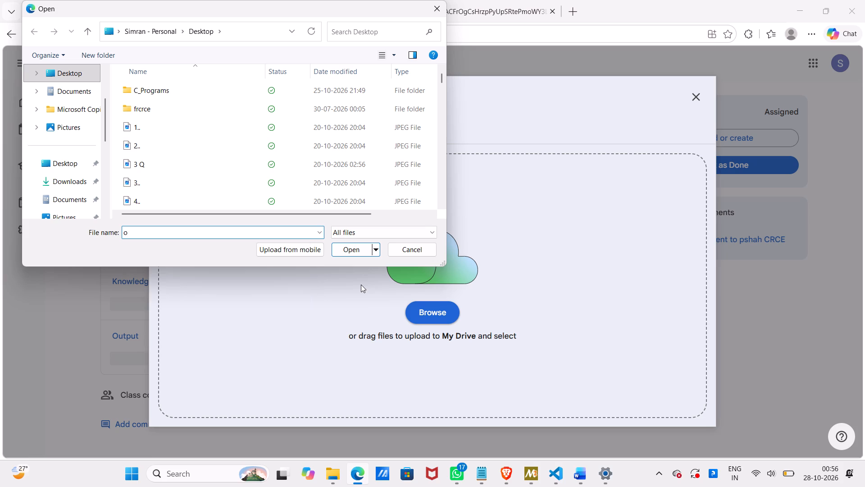
pyautogui.scroll(5, 71, 121)
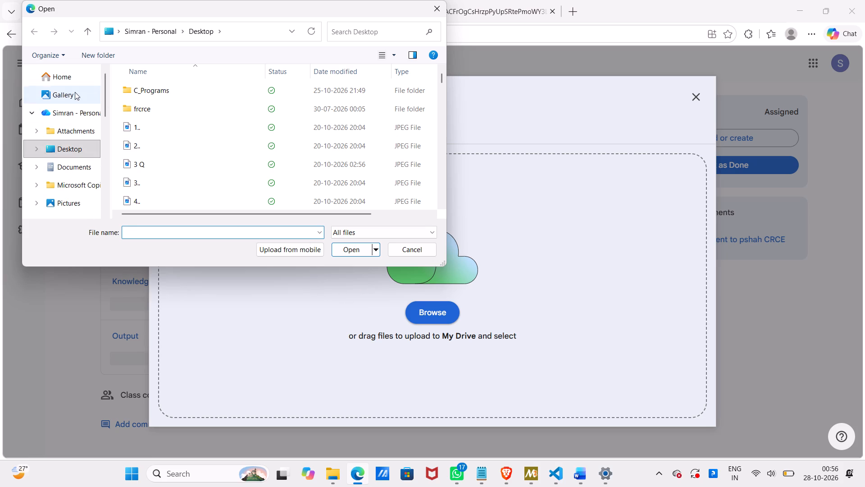
pyautogui.click(75, 82)
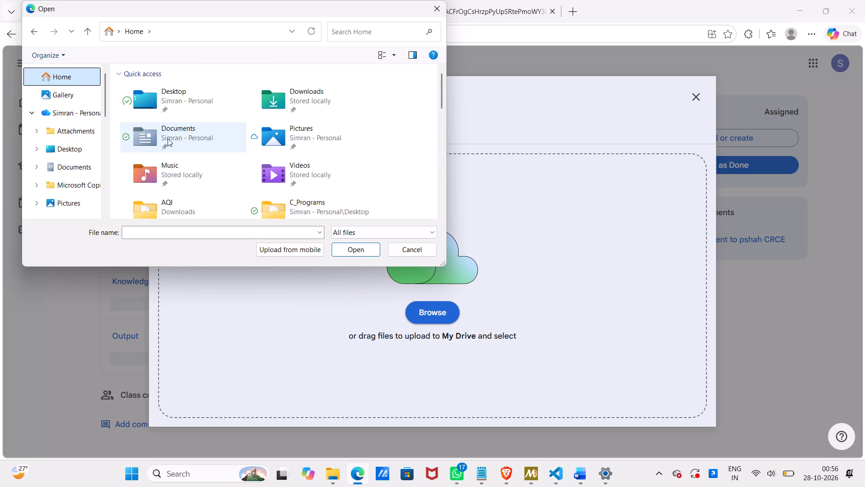
pyautogui.scroll(-1, 235, 142)
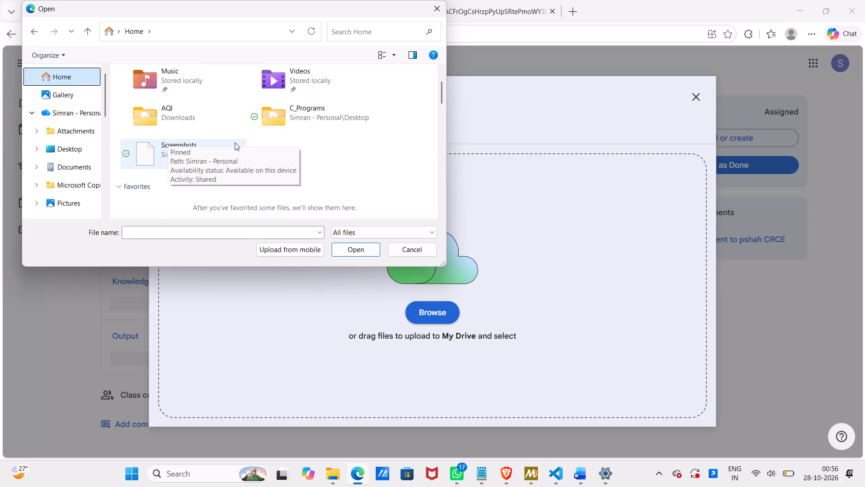
pyautogui.scroll(-1, 235, 142)
pyautogui.click(212, 128)
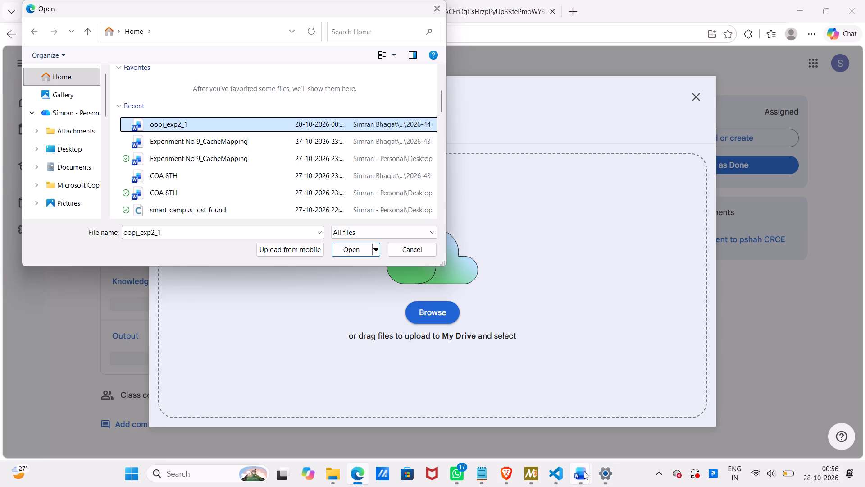
# Close all open Word document windows, including Experiment No 9_CacheMapping and COA 8TH.
pyautogui.click(745, 382)
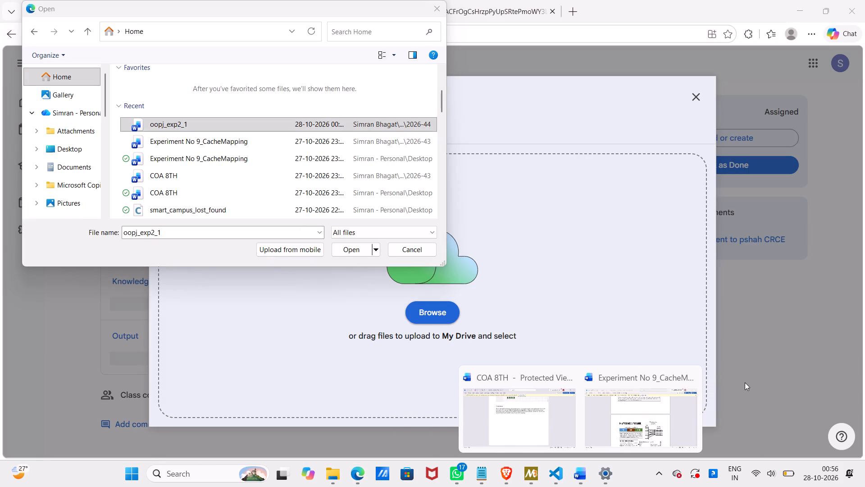
pyautogui.click(689, 381)
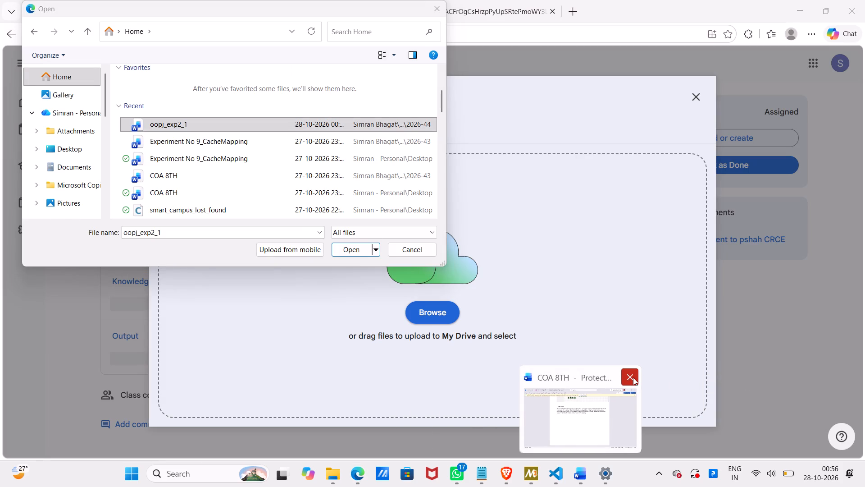
pyautogui.click(633, 377)
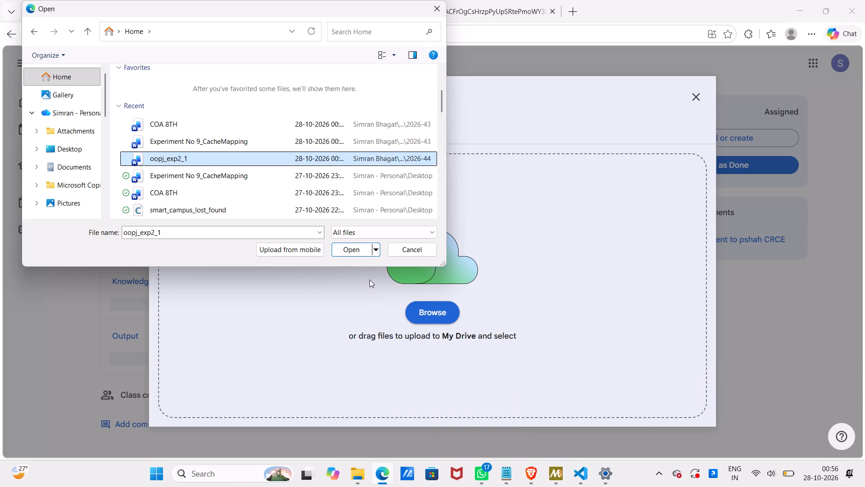
# Upload the selected oopj_exp2_1 document as an attachment to the EXP-2 assignment.
pyautogui.click(347, 250)
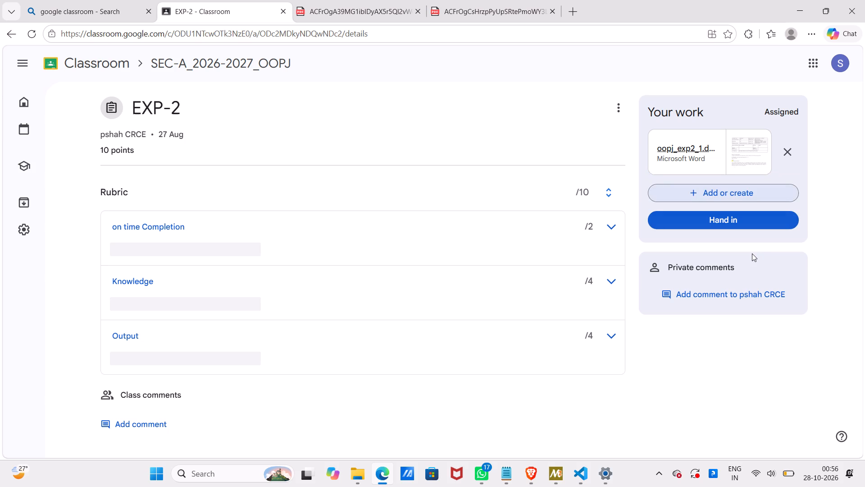
# Hand in the EXP-2 assignment with the oopj_exp2_1.docx attachment and confirm the submission.
pyautogui.click(691, 219)
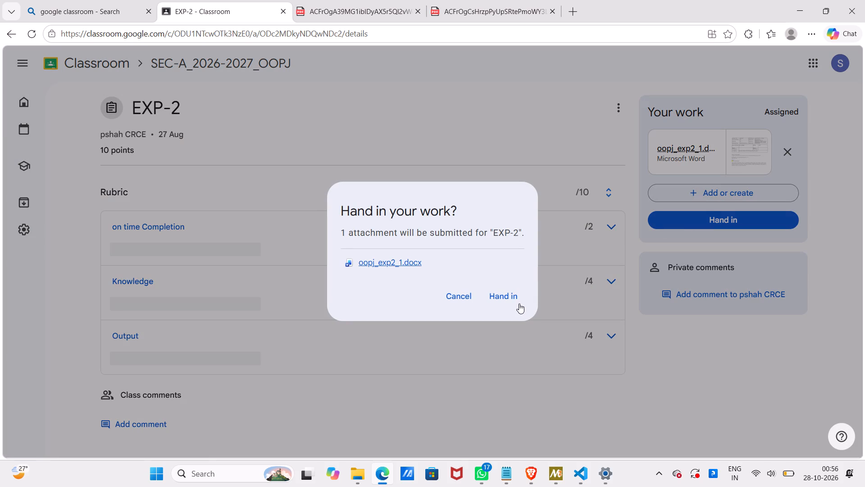
pyautogui.click(509, 302)
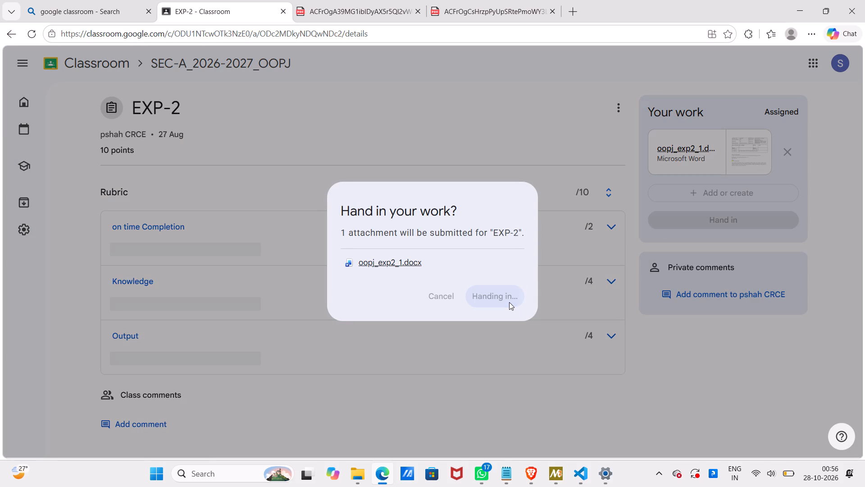
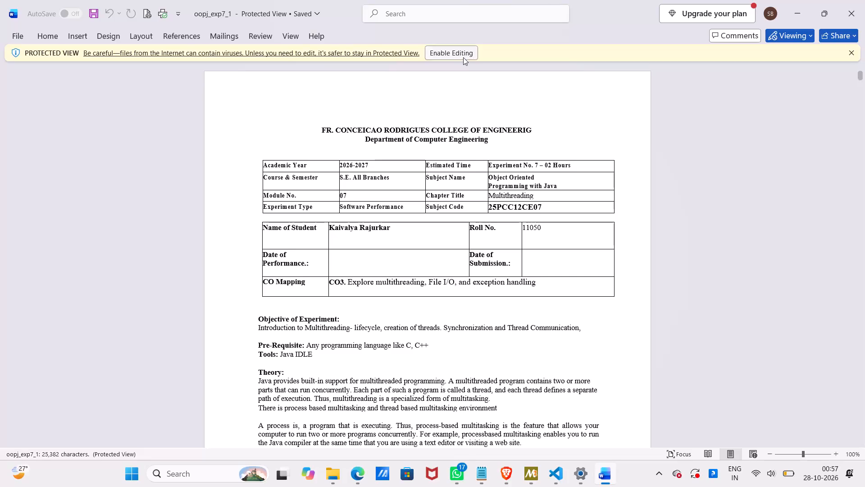
# Enable editing in the oopj_exp7_1 document and replace the Name of Student entry with the submitting student's own name.
pyautogui.click(463, 57)
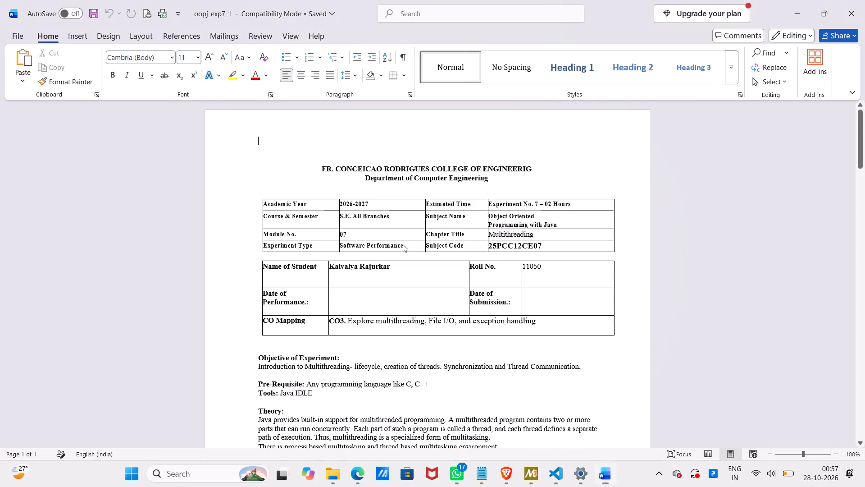
pyautogui.click(400, 264)
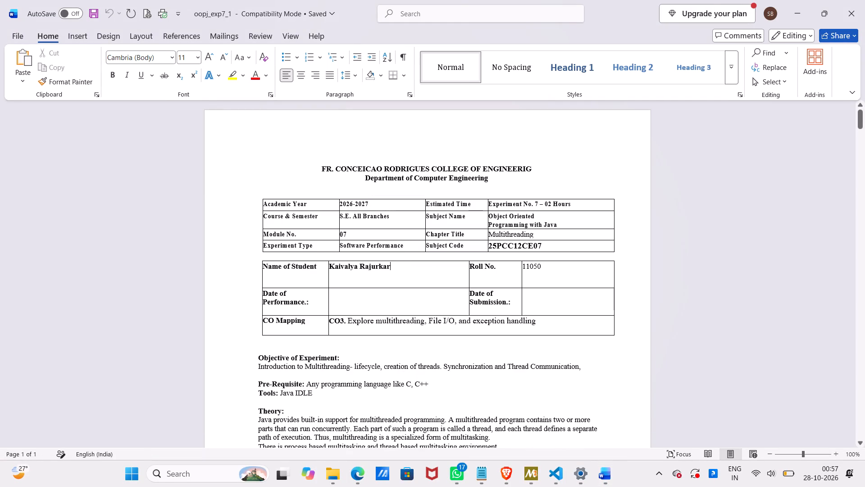
pyautogui.press('BackSpace')
pyautogui.press('BackSpace')
pyautogui.press('BackSpace')
pyautogui.press('BackSpace')
pyautogui.press('BackSpace')
pyautogui.press('BackSpace')
pyautogui.press('BackSpace')
pyautogui.press('BackSpace')
pyautogui.press('BackSpace')
pyautogui.press('BackSpace')
pyautogui.press('BackSpace')
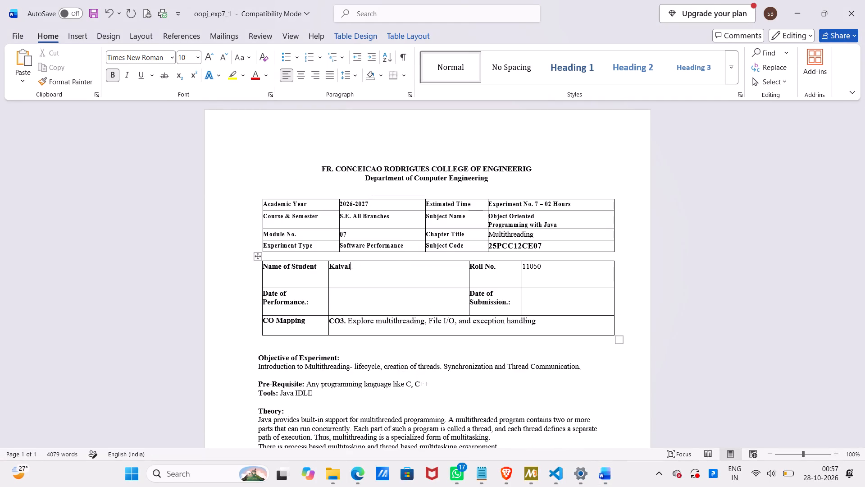
pyautogui.press('BackSpace')
pyautogui.press('BackSpace')
pyautogui.press('BackSpace')
pyautogui.press('BackSpace')
pyautogui.press('BackSpace')
pyautogui.press('BackSpace')
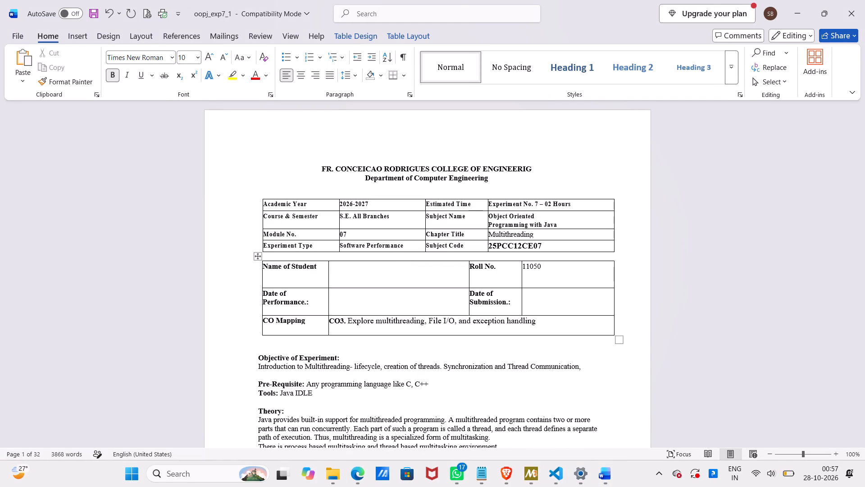
pyautogui.press('s')
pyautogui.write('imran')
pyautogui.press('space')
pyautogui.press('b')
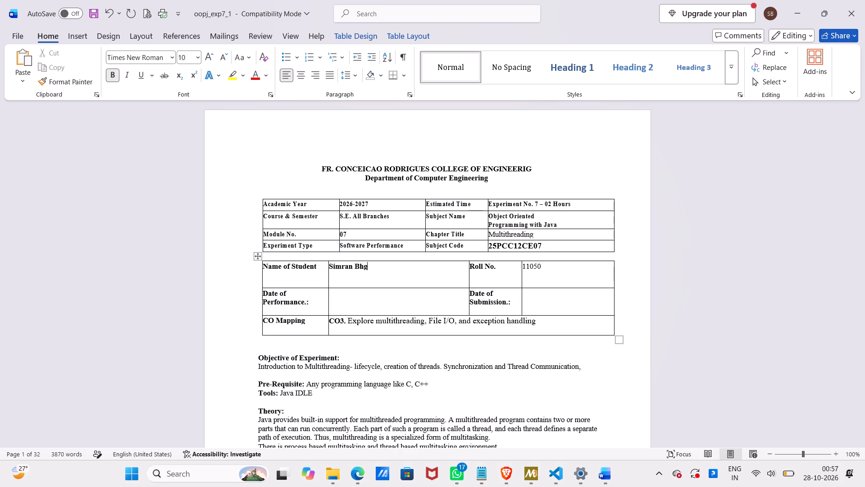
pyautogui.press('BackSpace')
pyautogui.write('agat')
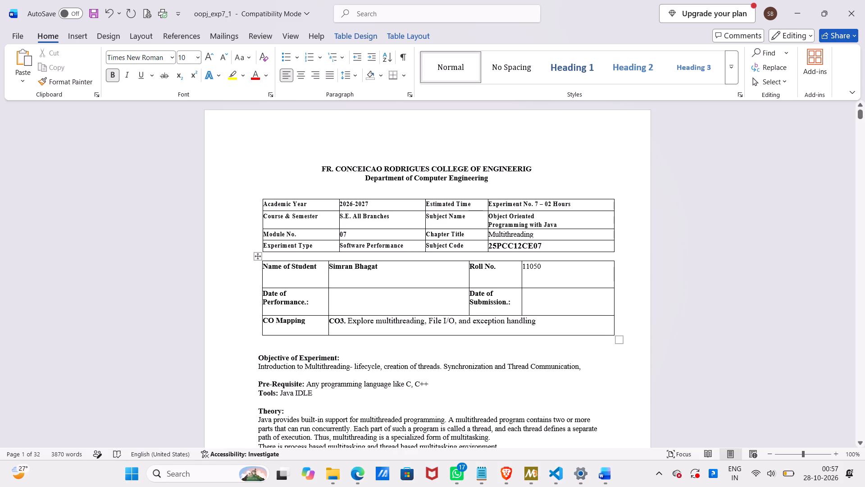
# Replace the Roll No. entry in the student details table with the submitting student's own roll number.
pyautogui.click(548, 265)
pyautogui.press('BackSpace')
pyautogui.press('BackSpace')
pyautogui.press('BackSpace')
pyautogui.write('oo')
pyautogui.press('BackSpace')
pyautogui.press('BackSpace')
pyautogui.press('BackSpace')
pyautogui.write('000')
# Delete the stray page number 1 and its blank page after the heading "The Thread Class and the Runnable Interface".
pyautogui.scroll(-1, 517, 293)
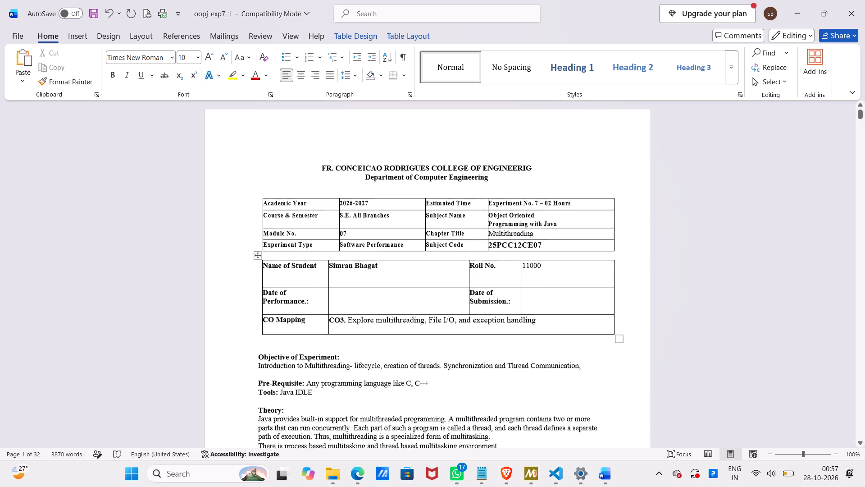
pyautogui.scroll(-3, 517, 293)
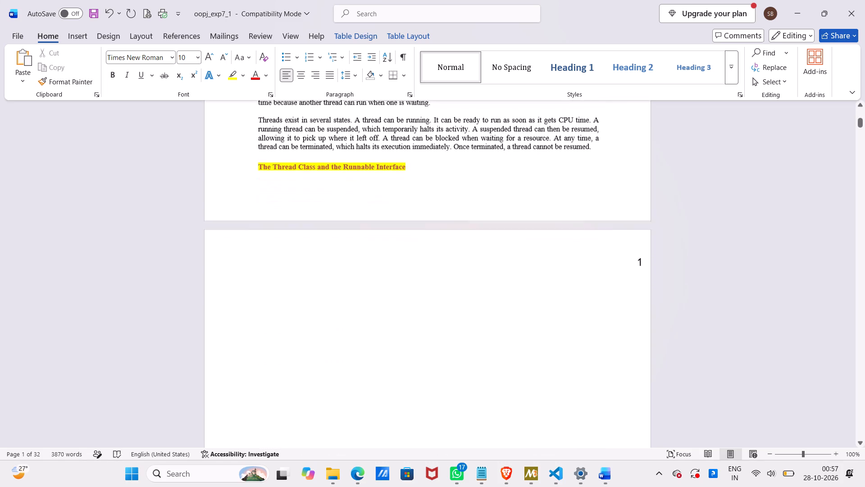
pyautogui.scroll(-1, 517, 293)
pyautogui.click(644, 208)
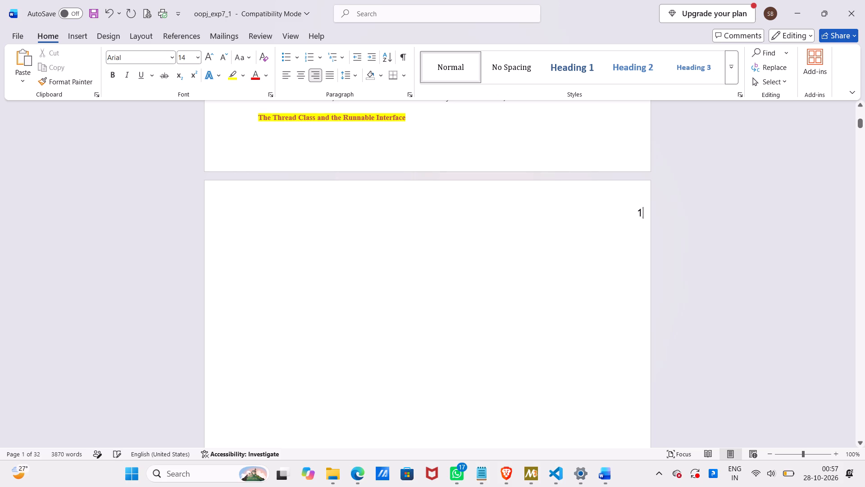
pyautogui.press('BackSpace')
pyautogui.press('BackSpace')
pyautogui.press('BackSpace')
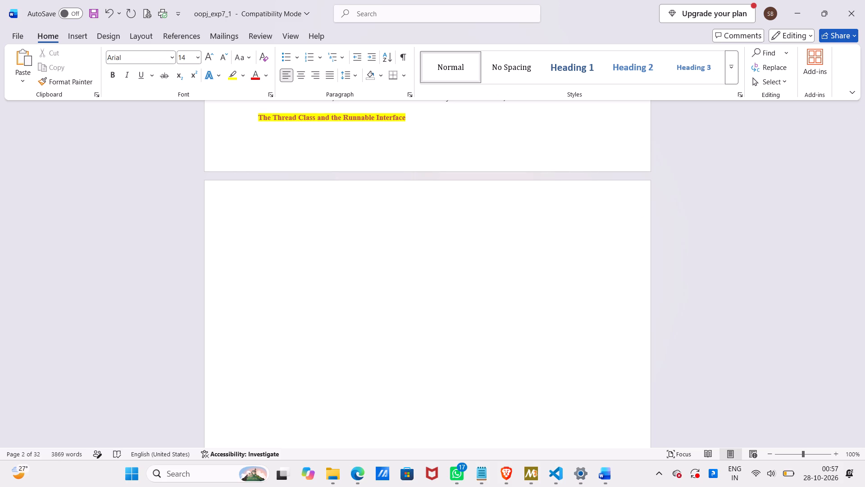
pyautogui.press('BackSpace')
# Delete the stray page number 3 and its blank page after the Case2 multiple-threads Test class code.
pyautogui.scroll(-1, 547, 242)
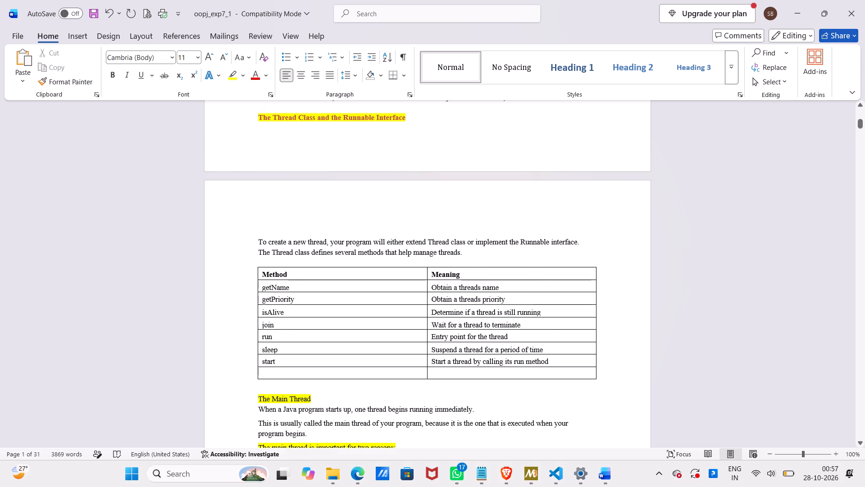
pyautogui.scroll(-2, 547, 242)
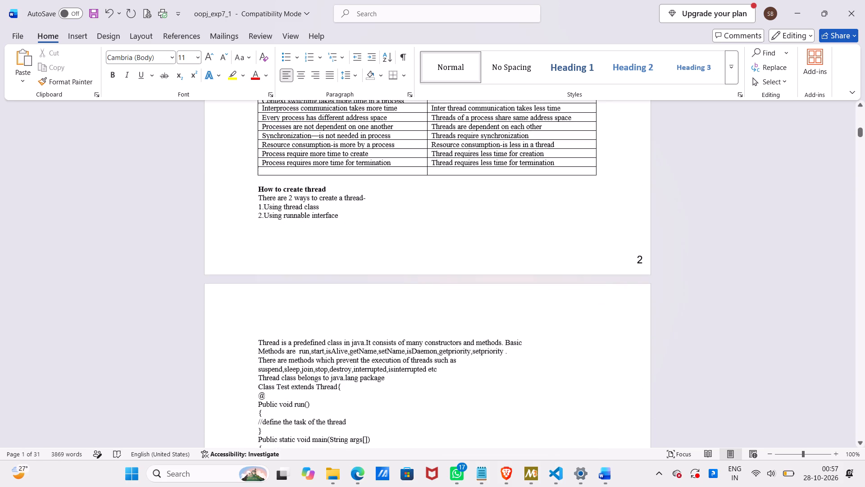
pyautogui.scroll(-2, 547, 242)
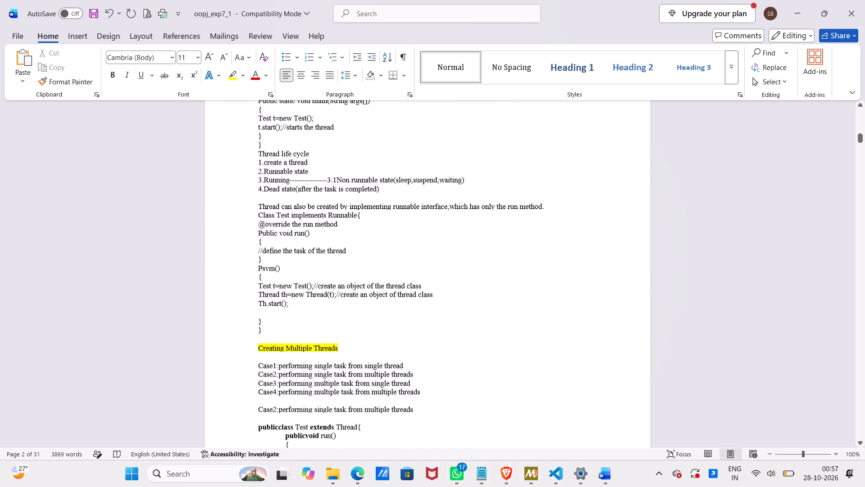
pyautogui.scroll(-1, 547, 242)
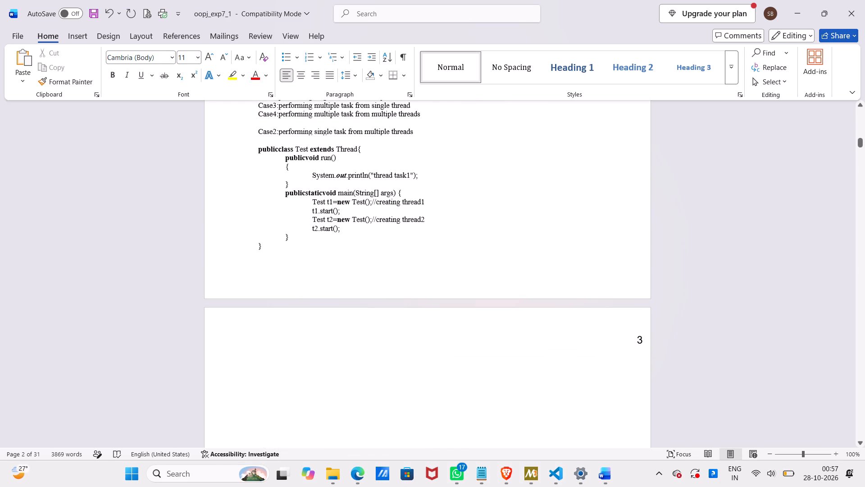
pyautogui.click(649, 337)
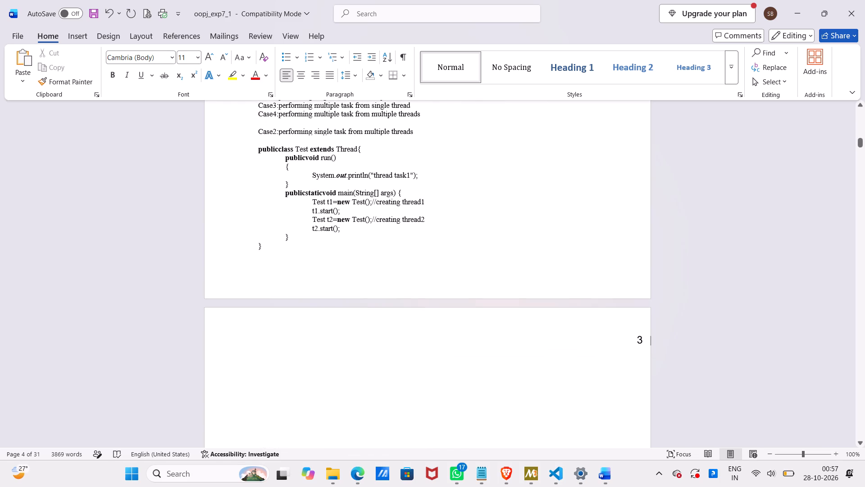
pyautogui.click(644, 341)
pyautogui.press('BackSpace')
pyautogui.press('BackSpace')
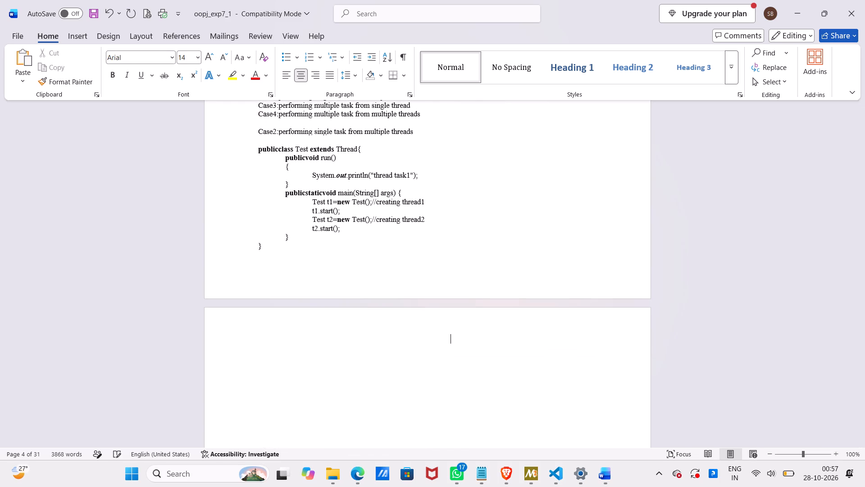
pyautogui.press('BackSpace')
pyautogui.press('BackSpace')
# Delete the stray page number 4 and its blank page inside the runnable-interface NewThread code, after the "Child interrupted." line.
pyautogui.scroll(-1, 644, 341)
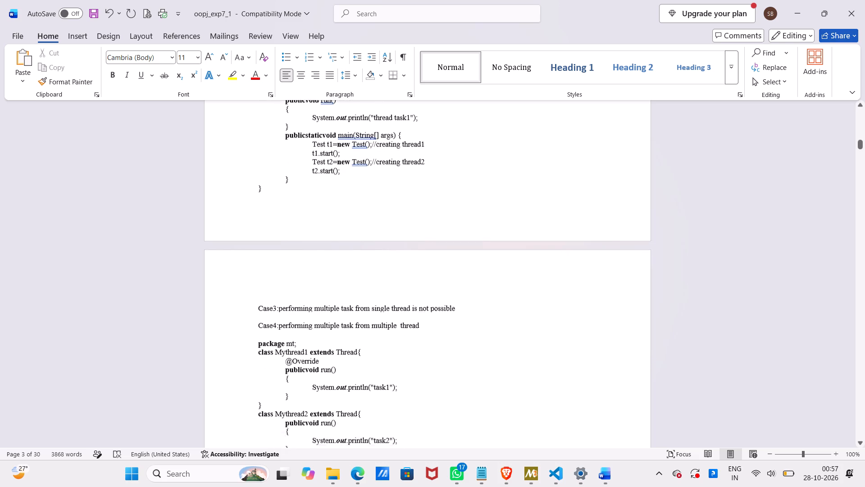
pyautogui.scroll(-2, 644, 341)
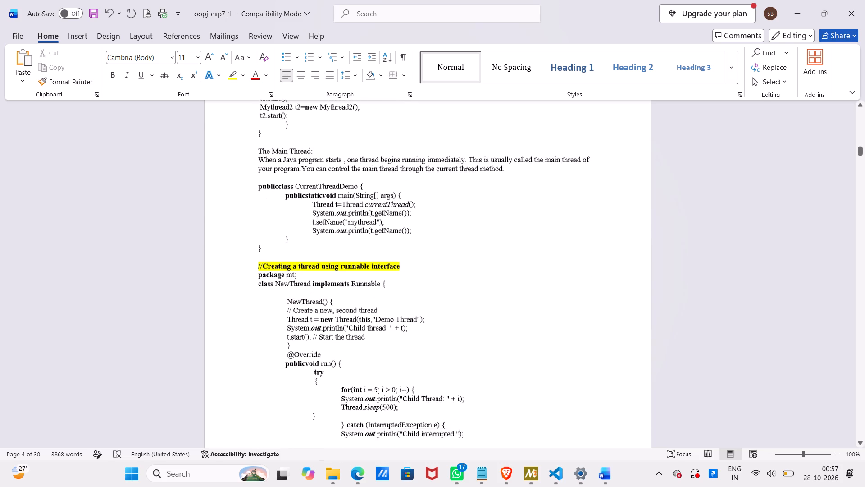
pyautogui.scroll(-2, 644, 341)
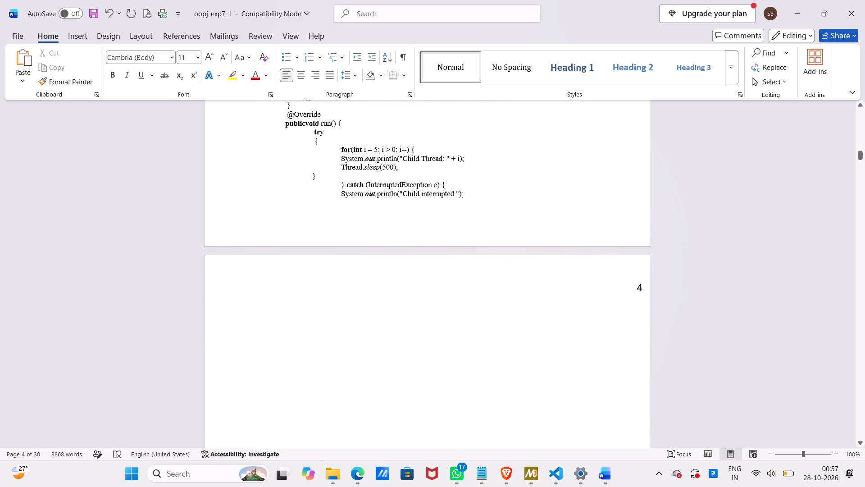
pyautogui.click(643, 290)
pyautogui.press('BackSpace')
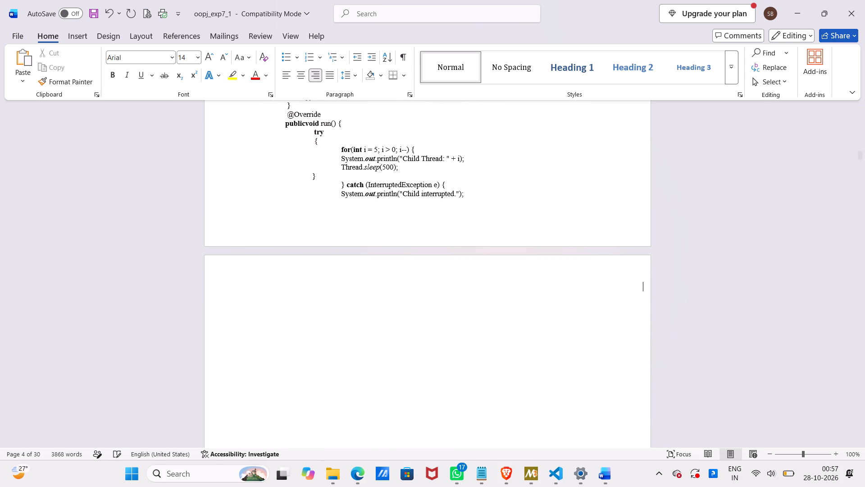
pyautogui.press('BackSpace')
pyautogui.press('BackSpace')
pyautogui.press('BackSpace')
# Delete the stray page number 5 and its blank page after the "Thread class methods" heading.
pyautogui.scroll(-1, 643, 290)
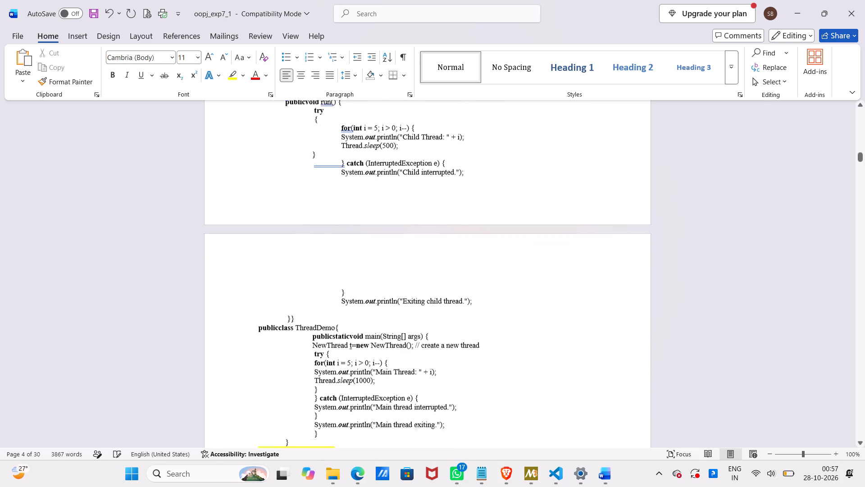
pyautogui.scroll(-2, 643, 290)
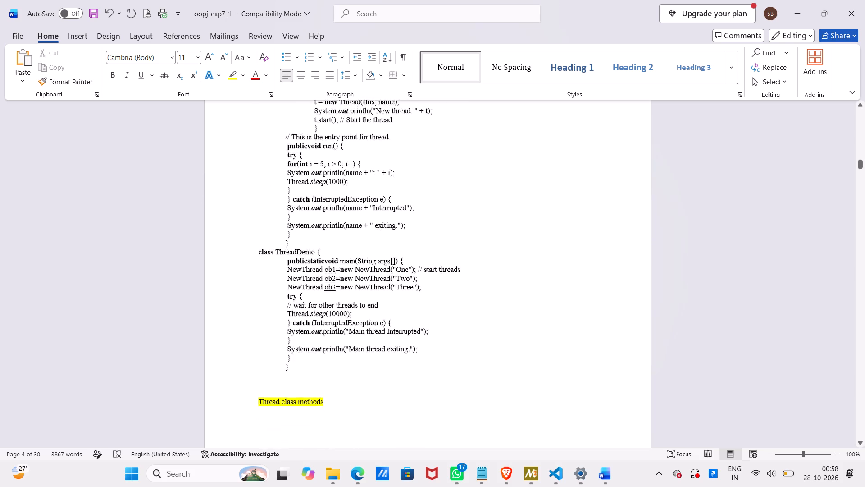
pyautogui.scroll(-1, 643, 290)
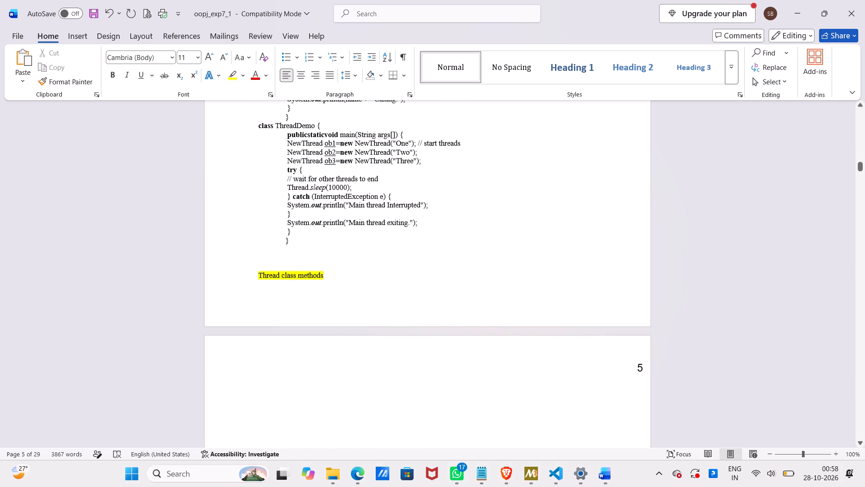
pyautogui.click(641, 367)
pyautogui.press('BackSpace')
pyautogui.press('BackSpace')
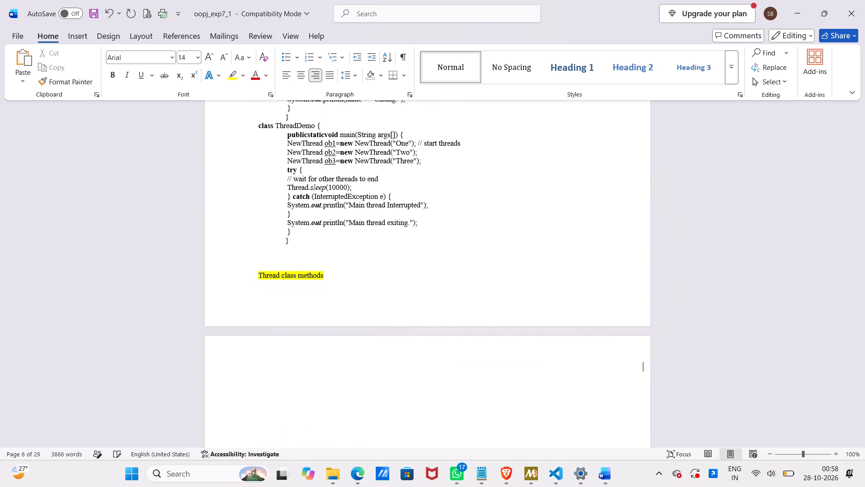
pyautogui.press('BackSpace')
pyautogui.press('BackSpace')
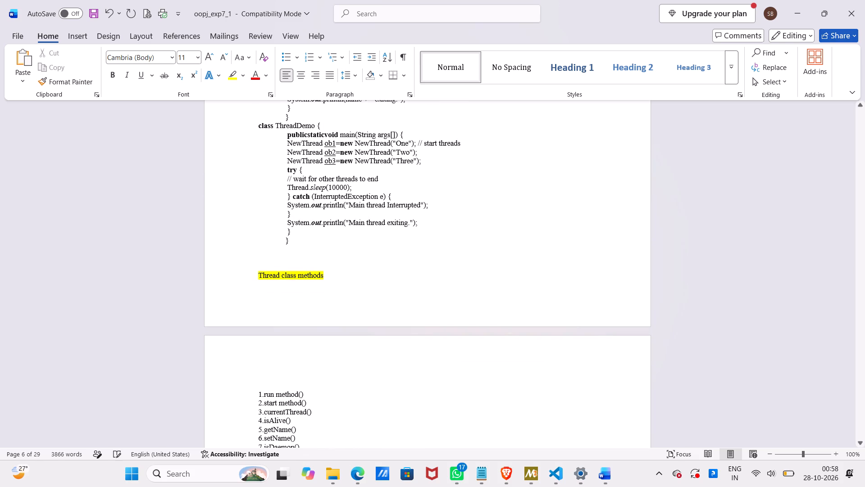
# Delete the stray page number 6 and its blank page after the MethodDemo output ending in Thread-0.
pyautogui.scroll(-2, 641, 367)
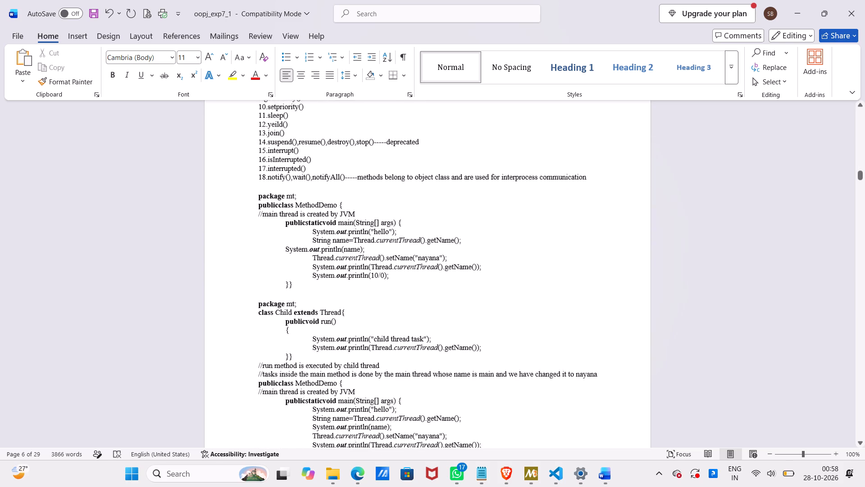
pyautogui.scroll(-2, 641, 367)
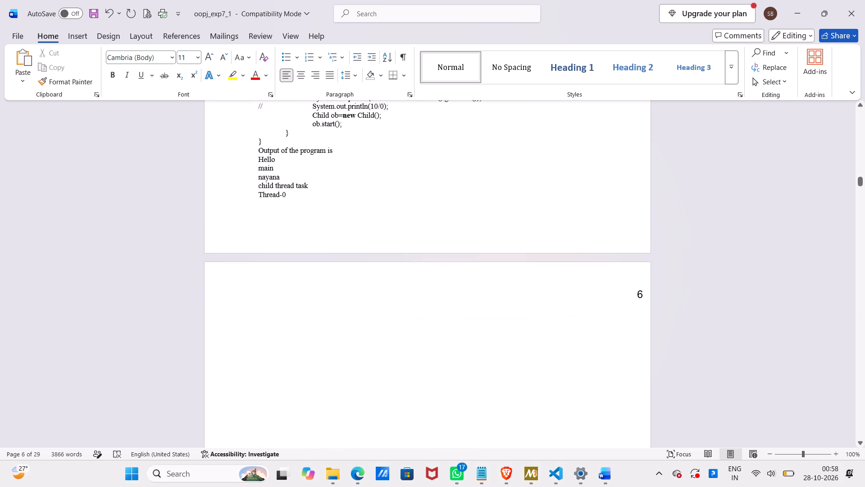
pyautogui.click(643, 297)
pyautogui.press('BackSpace')
pyautogui.press('BackSpace')
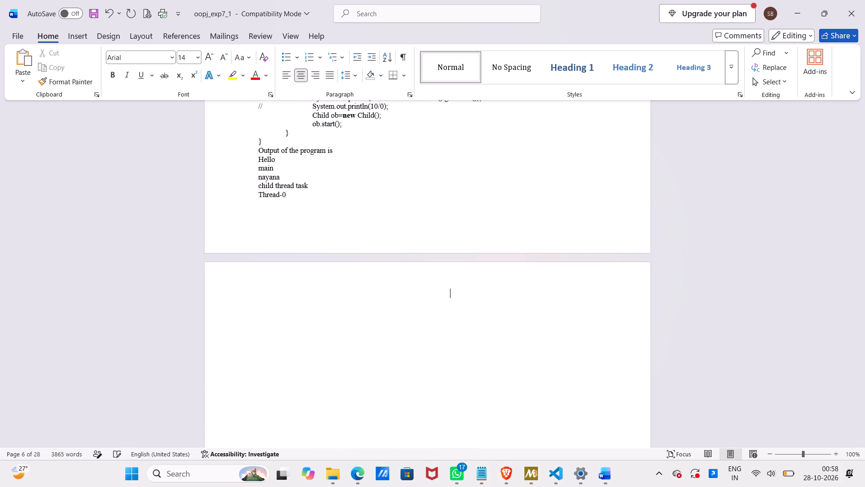
pyautogui.press('BackSpace')
pyautogui.press('BackSpace')
# Delete the stray page number 7 and its blank page inside the PriorityDemo code, after the p1.setPriority(10) line.
pyautogui.scroll(-1, 643, 297)
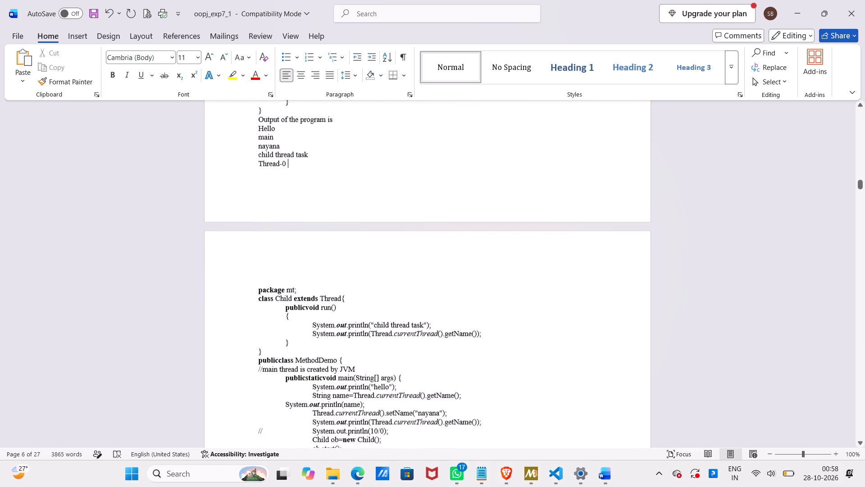
pyautogui.scroll(-3, 643, 297)
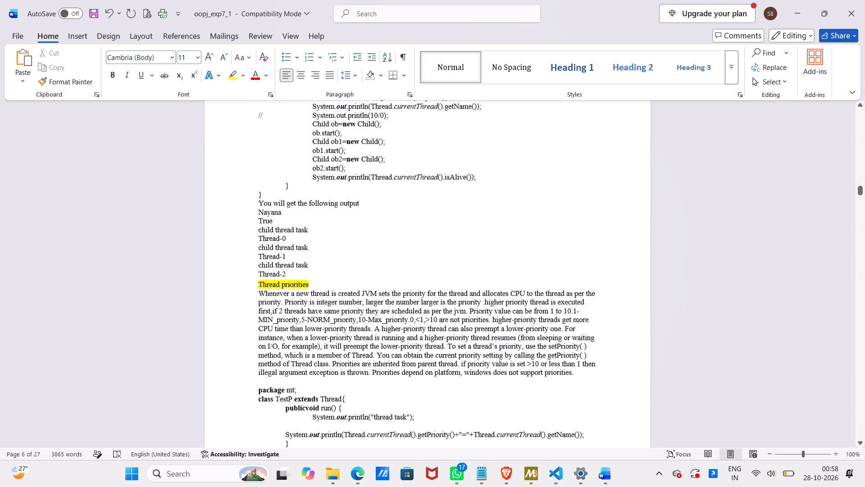
pyautogui.scroll(-1, 643, 297)
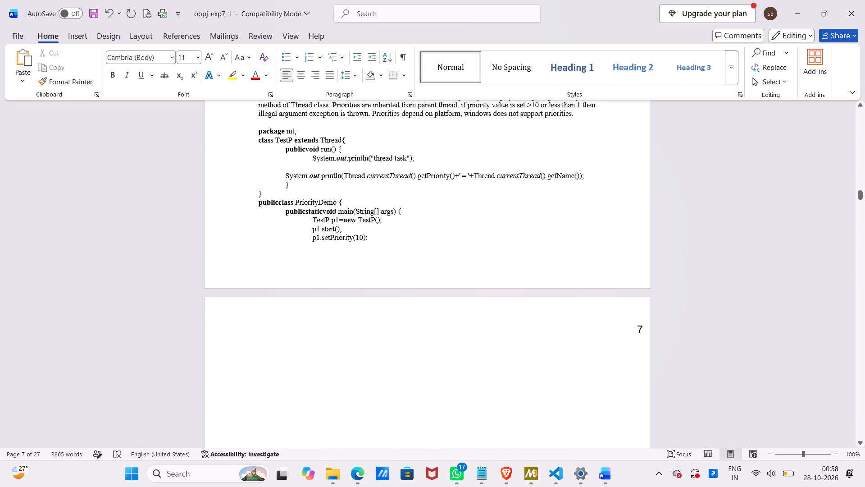
pyautogui.click(641, 331)
pyautogui.press('BackSpace')
pyautogui.press('BackSpace')
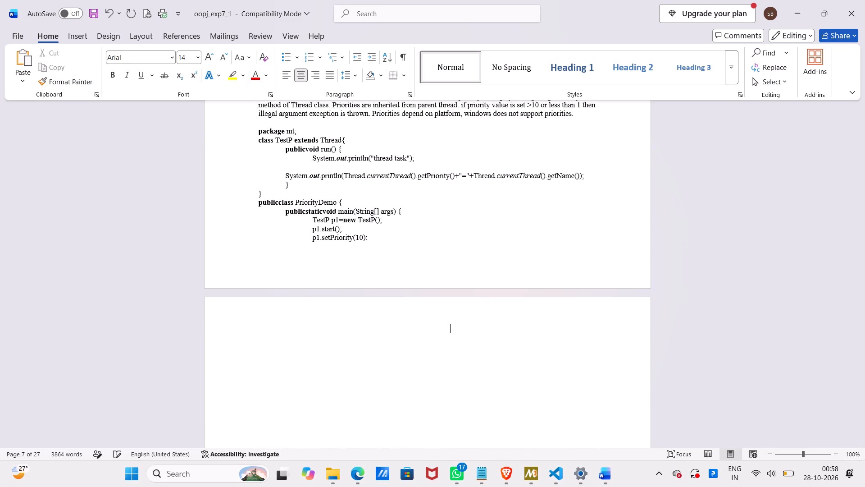
pyautogui.press('BackSpace')
pyautogui.press('BackSpace')
pyautogui.scroll(-1, 641, 331)
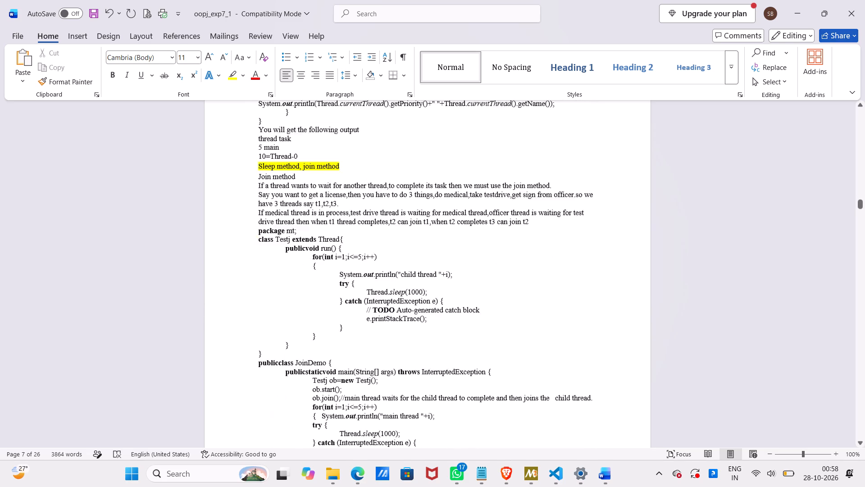
# Delete the stray page number 8 and its blank page inside the second Testj code, after the "static Thread mainthread;" line.
pyautogui.scroll(-3, 641, 331)
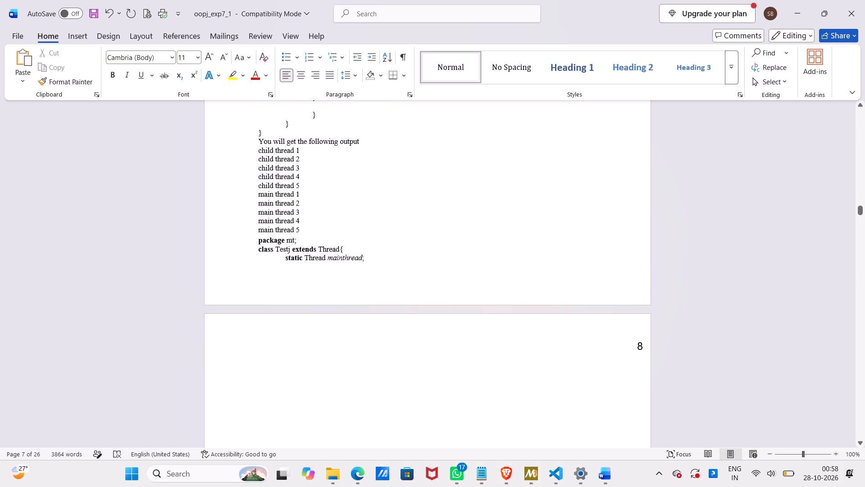
pyautogui.click(644, 340)
pyautogui.press('BackSpace')
pyautogui.press('BackSpace')
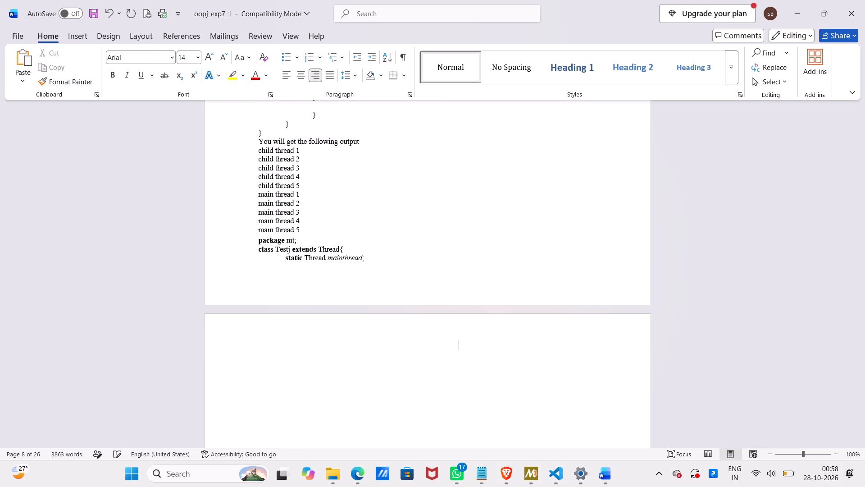
pyautogui.press('BackSpace')
pyautogui.press('BackSpace')
# Delete the stray page number 9 and its blank page inside the TestDrive class, after the "TestDrive starts" print line.
pyautogui.scroll(-1, 644, 340)
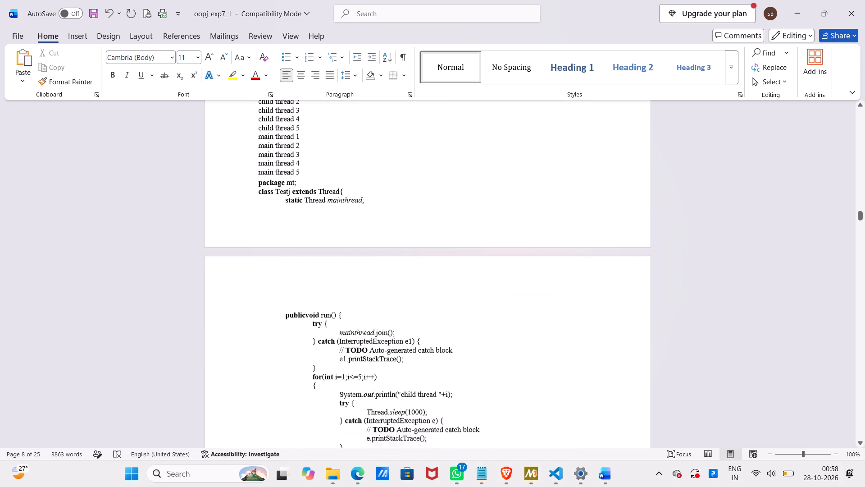
pyautogui.scroll(-3, 644, 340)
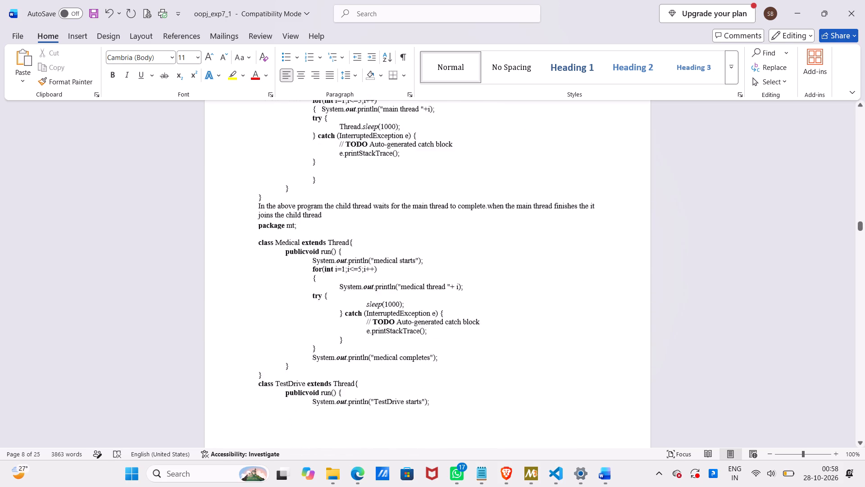
pyautogui.scroll(-1, 644, 340)
pyautogui.click(642, 281)
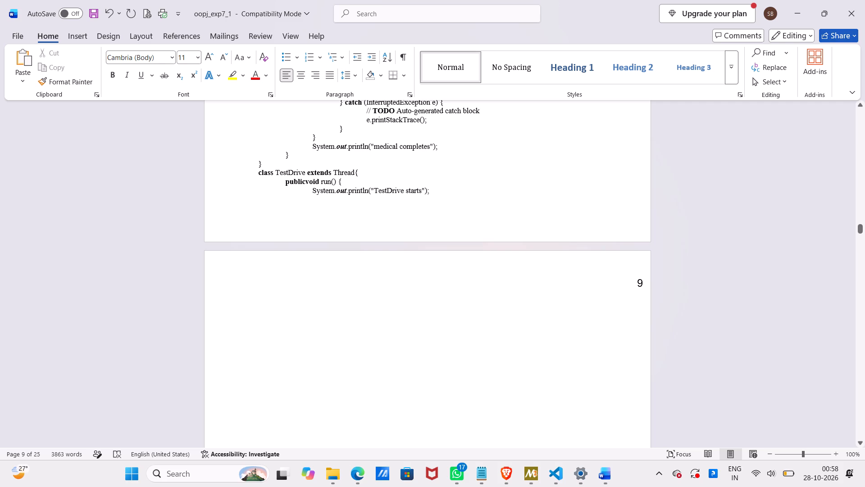
pyautogui.press('BackSpace')
pyautogui.press('BackSpace')
pyautogui.press('BackSpace')
pyautogui.press('BackSpace')
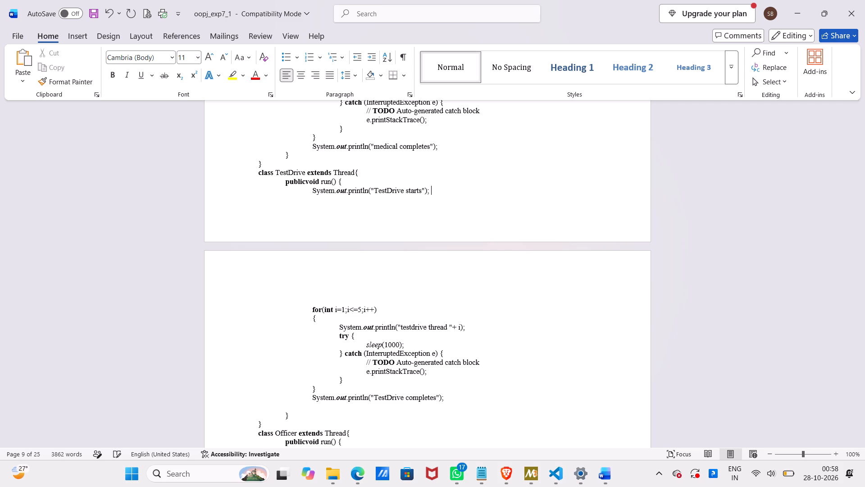
# Delete the stray page number 10 and its blank page inside the unsynchronized BookTheatreSeat code, after the bookSeats method.
pyautogui.scroll(-1, 642, 281)
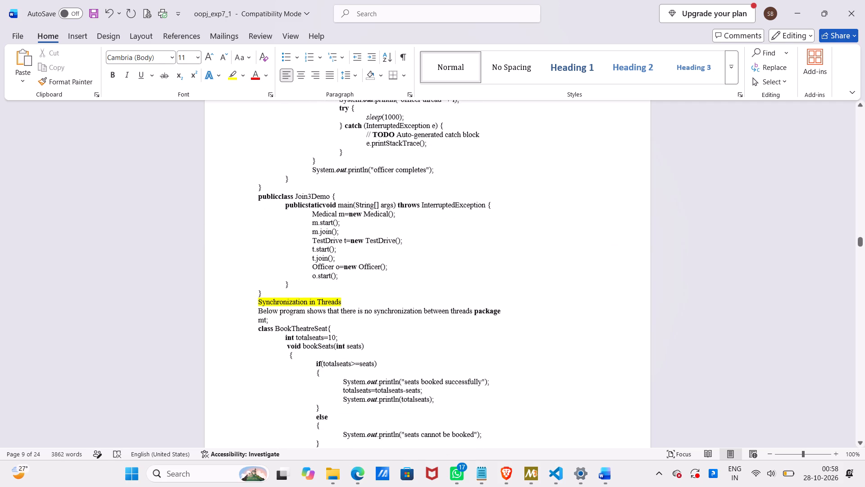
pyautogui.scroll(-2, 642, 281)
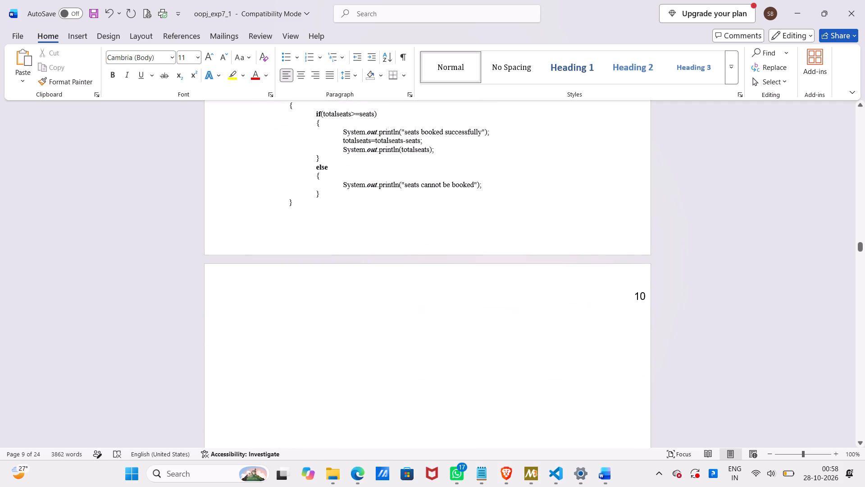
pyautogui.click(645, 297)
pyautogui.press('BackSpace')
pyautogui.press('BackSpace')
pyautogui.press('BackSpace')
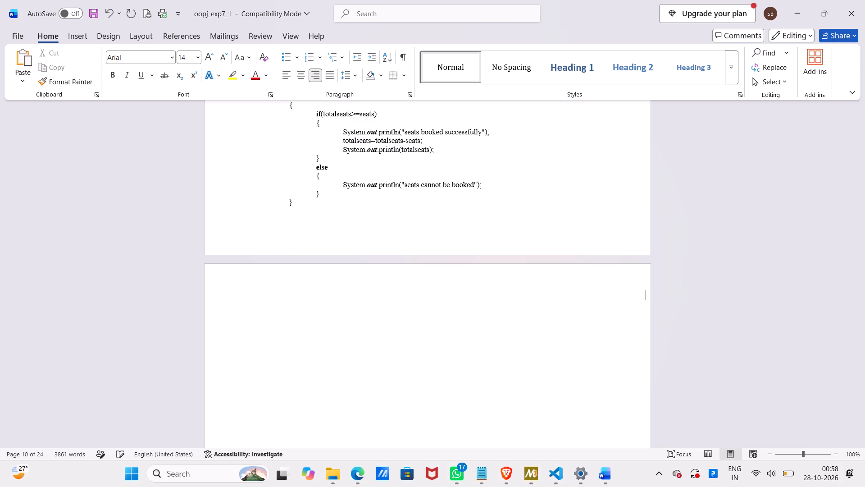
pyautogui.press('BackSpace')
pyautogui.press('BackSpace')
# Delete the stray page number 11 and its blank page inside the MoviebookApp code, after the m1.seats=7 line.
pyautogui.scroll(-1, 645, 297)
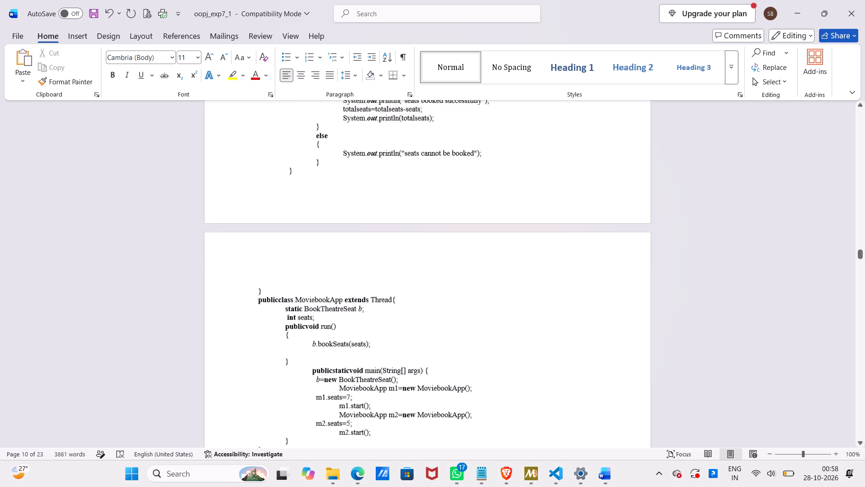
pyautogui.scroll(-3, 645, 297)
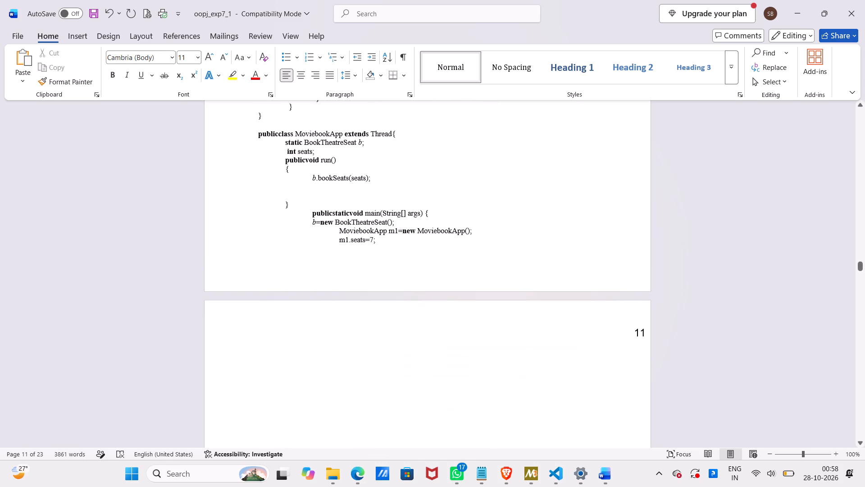
pyautogui.click(646, 331)
pyautogui.press('BackSpace')
pyautogui.press('BackSpace')
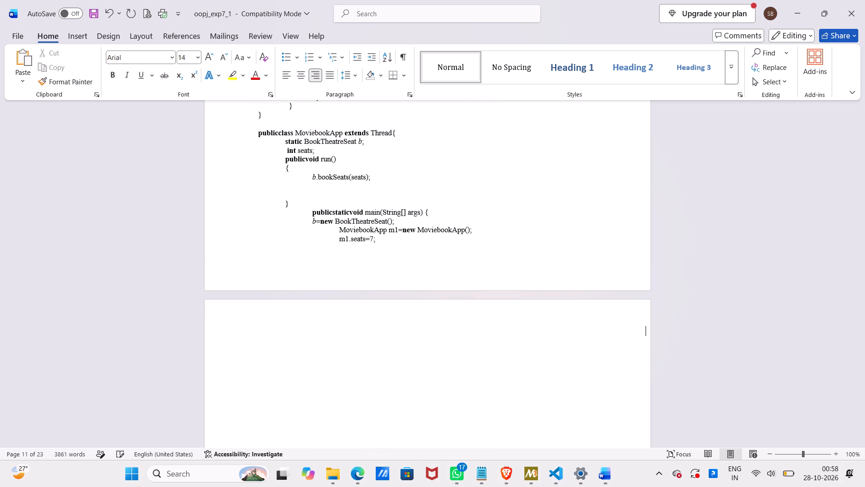
pyautogui.press('BackSpace')
pyautogui.press('BackSpace')
pyautogui.press('BackSpace')
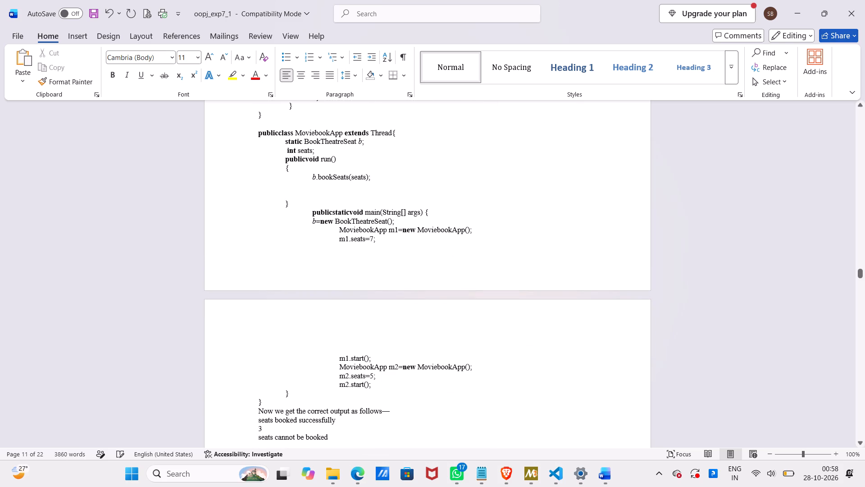
# Delete the stray page number 12 and its blank page between the MoviebookApp code and the "Interthread communication" heading.
pyautogui.scroll(-3, 646, 331)
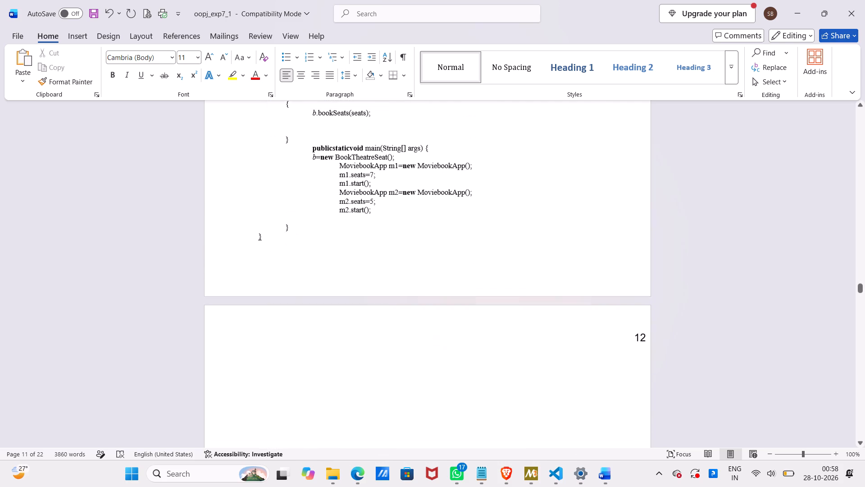
pyautogui.click(643, 333)
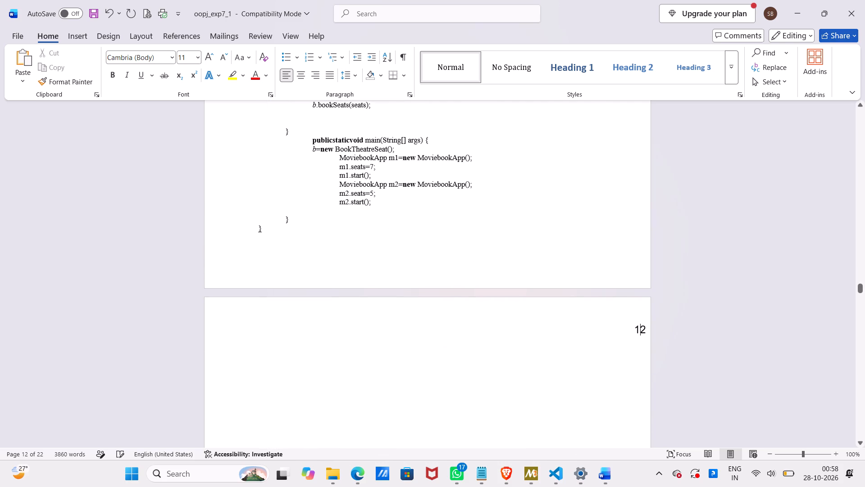
pyautogui.press('Right')
pyautogui.press('BackSpace')
pyautogui.press('BackSpace')
pyautogui.press('BackSpace')
pyautogui.press('BackSpace')
pyautogui.press('BackSpace')
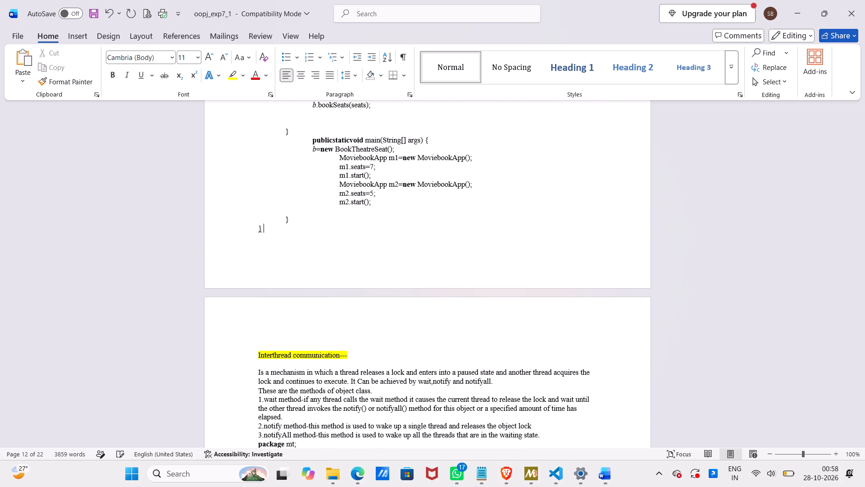
# Delete the stray page number 13 and its blank page inside the Interthread class, after the synchronized(te) block.
pyautogui.scroll(-2, 643, 333)
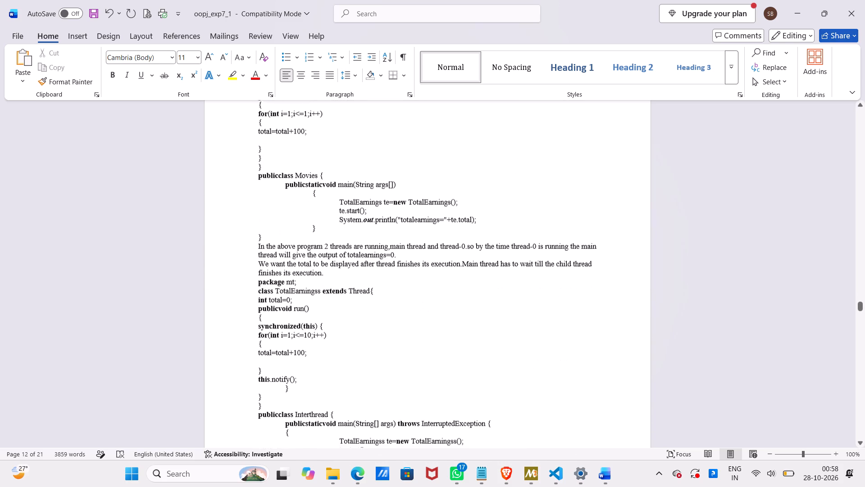
pyautogui.scroll(-2, 643, 333)
pyautogui.click(644, 280)
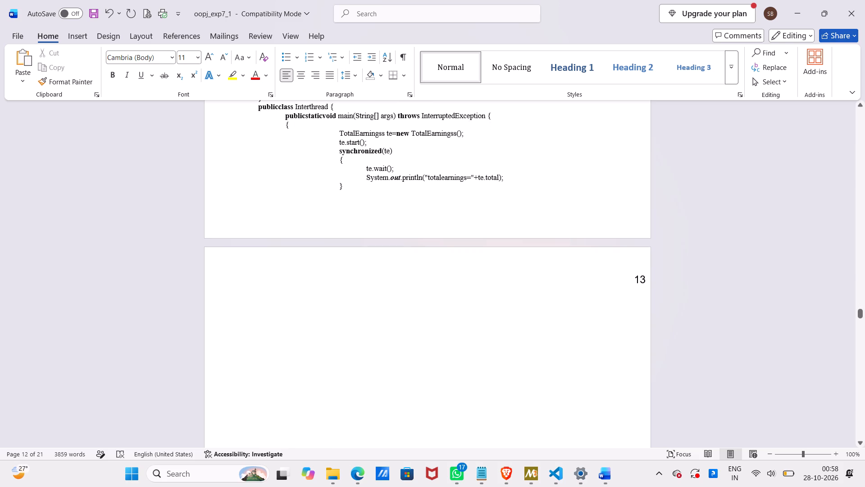
pyautogui.press('BackSpace')
pyautogui.press('BackSpace')
pyautogui.press('BackSpace')
pyautogui.press('BackSpace')
pyautogui.press('BackSpace')
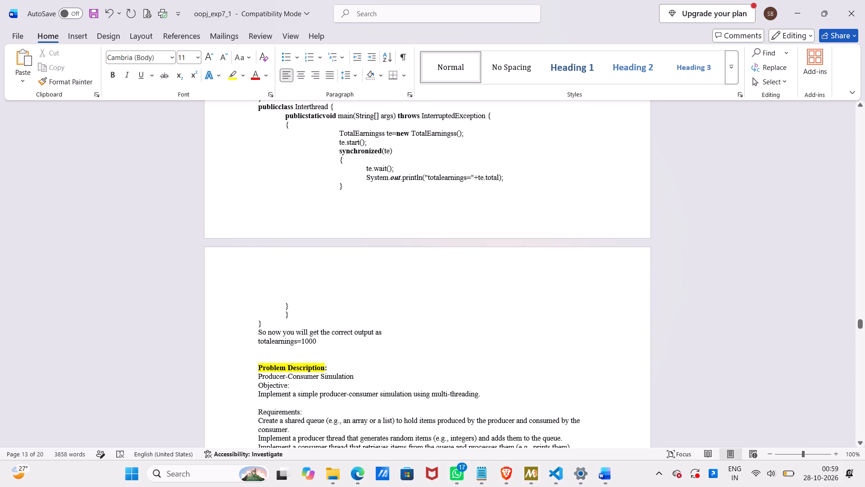
# Delete the stray page number 15 and its blank page inside the Exp7ProducerConsumer code, after the consumer thread definition.
pyautogui.scroll(-4, 644, 280)
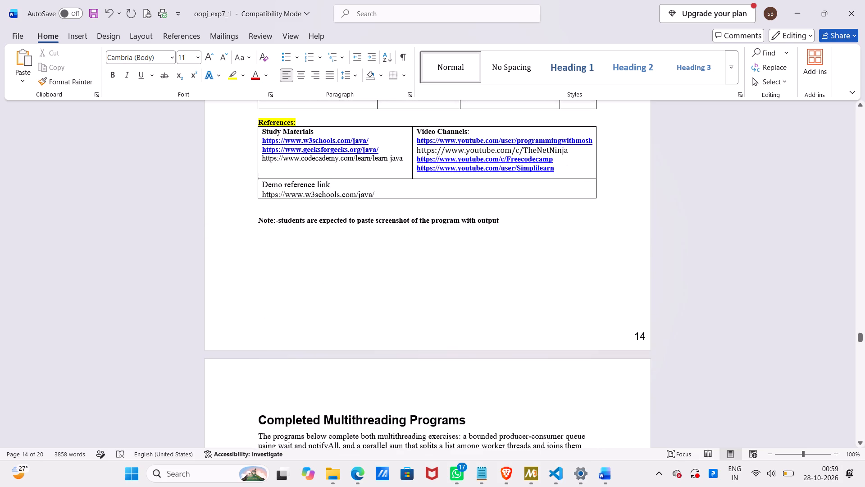
pyautogui.scroll(-5, 560, 375)
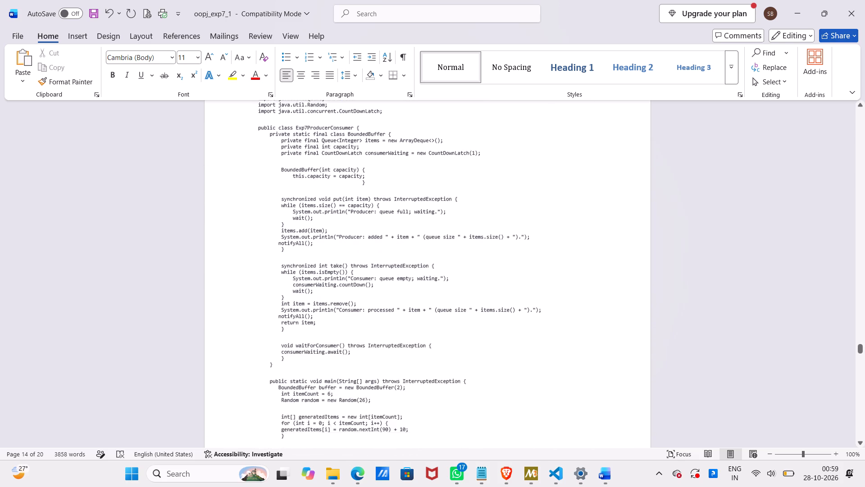
pyautogui.scroll(-3, 560, 375)
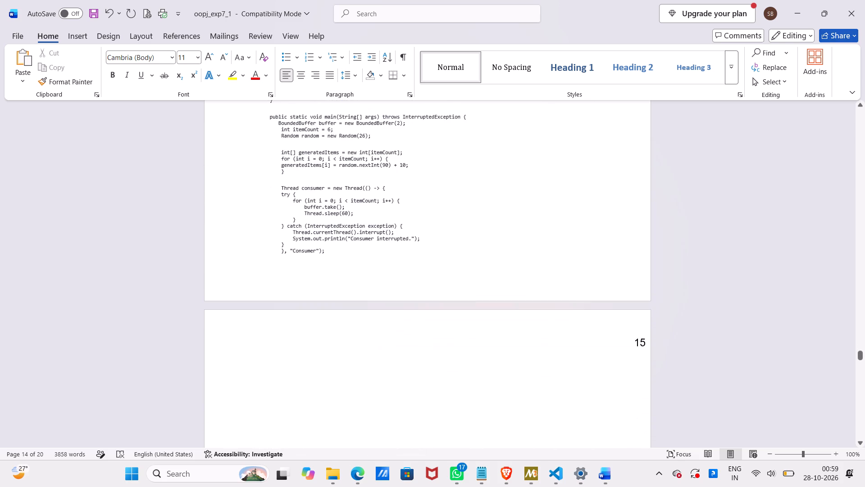
pyautogui.click(642, 331)
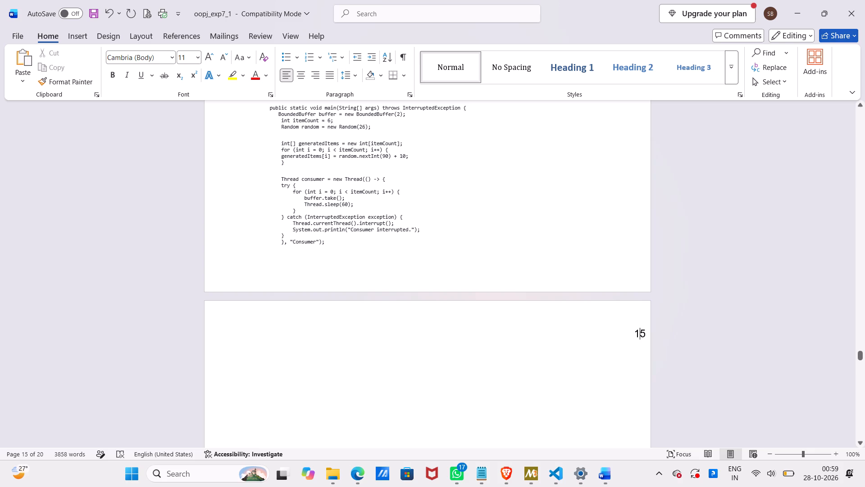
pyautogui.press('Right')
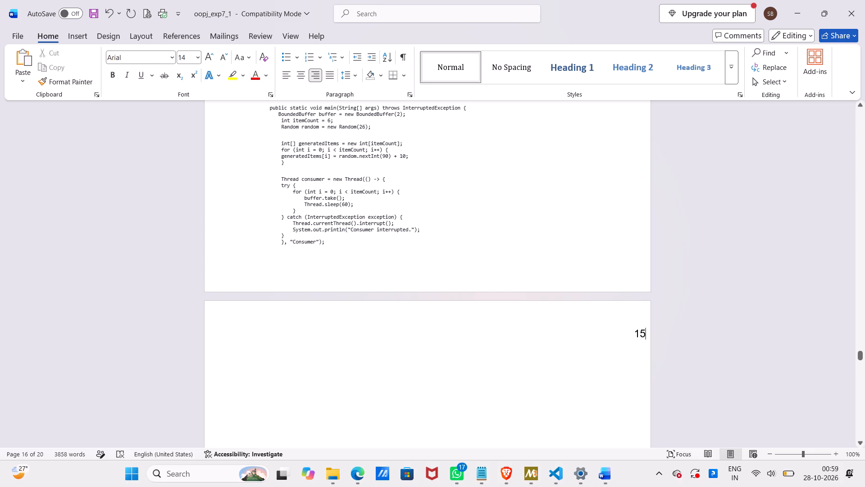
pyautogui.press('BackSpace')
pyautogui.press('BackSpace')
pyautogui.press('BackSpace')
pyautogui.press('BackSpace')
pyautogui.press('BackSpace')
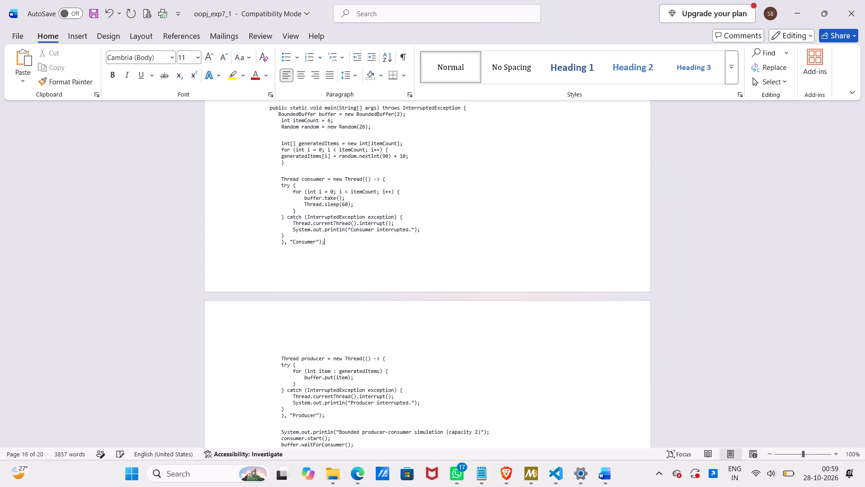
# Delete the stray page number 16 and its blank page inside the Exp7ParallelSum code, after the loop in the run method.
pyautogui.scroll(-1, 642, 331)
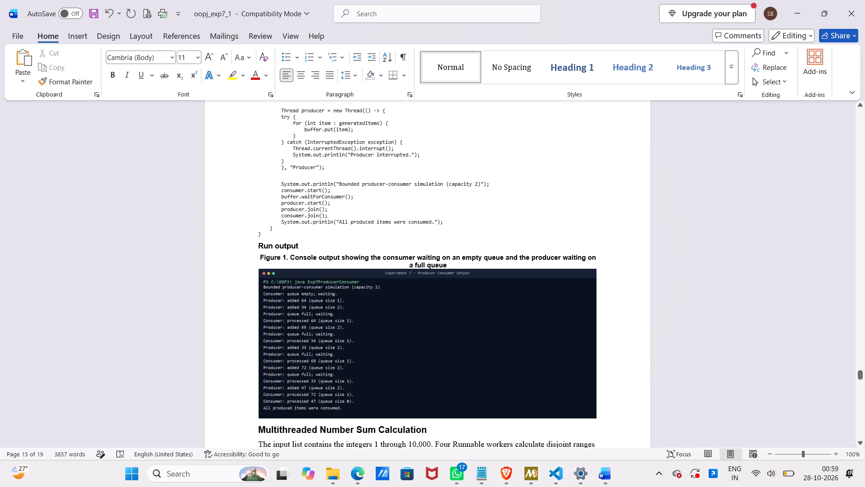
pyautogui.scroll(-3, 505, 302)
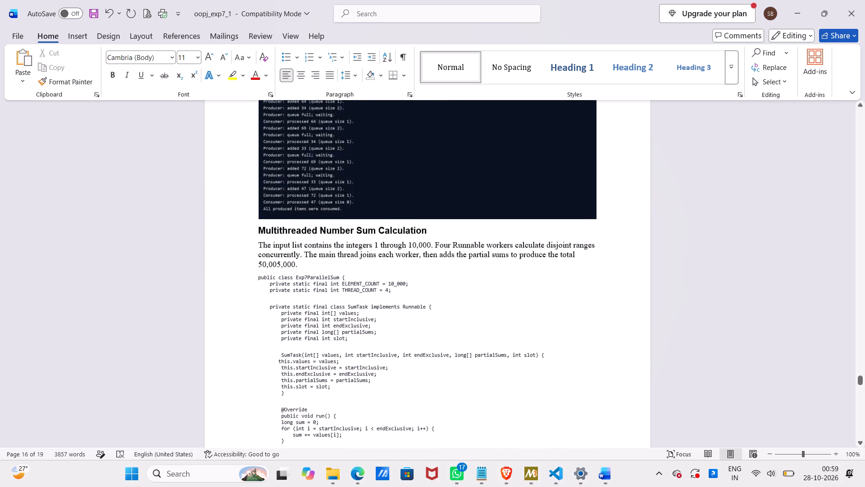
pyautogui.scroll(-1, 505, 302)
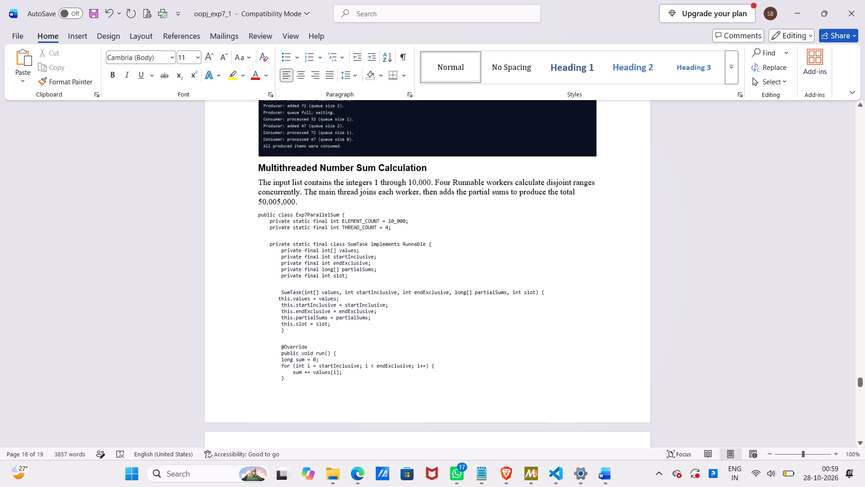
pyautogui.scroll(-1, 505, 302)
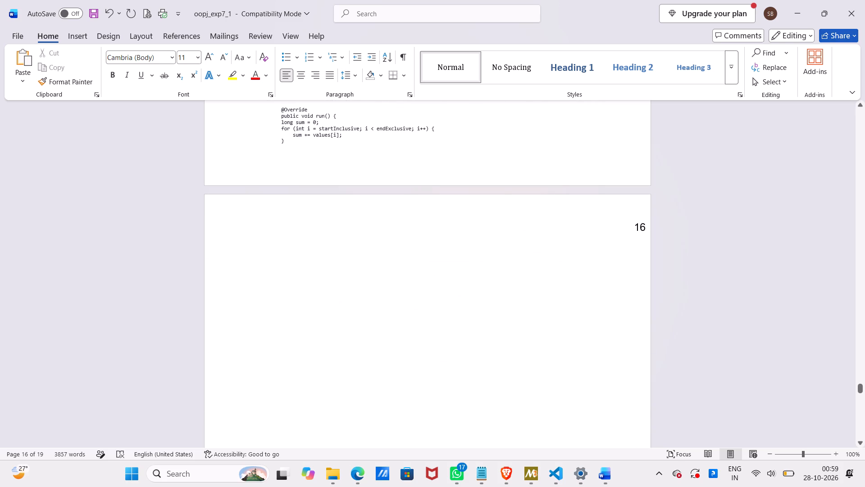
pyautogui.click(649, 227)
pyautogui.press('BackSpace')
pyautogui.press('BackSpace')
pyautogui.press('BackSpace')
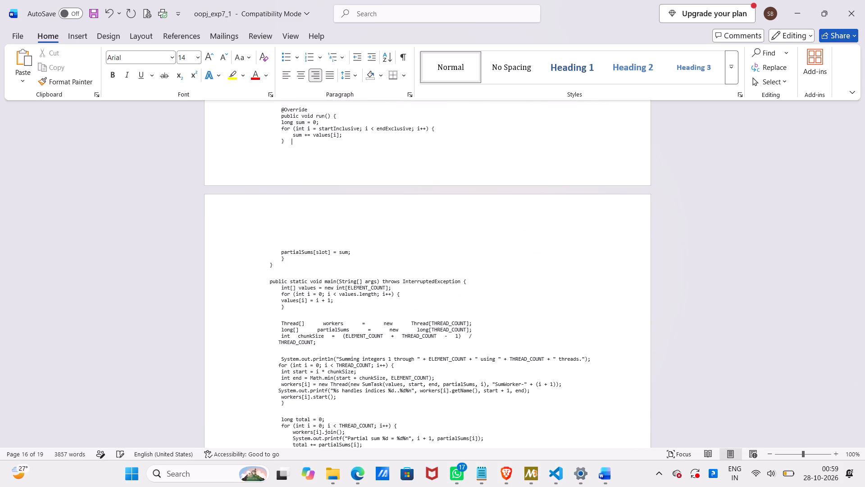
# Delete the stray page number 17 and its blank page after the Figure 2 parallel sum output at the document's end.
pyautogui.scroll(-1, 649, 227)
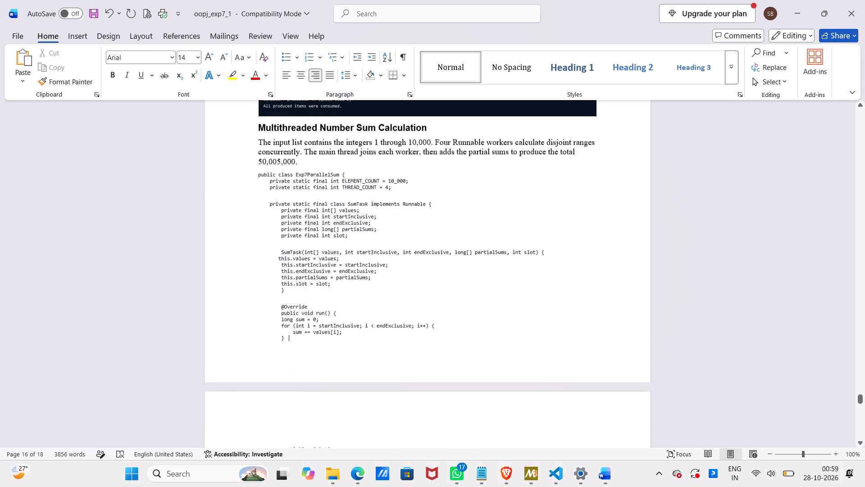
pyautogui.scroll(-2, 649, 227)
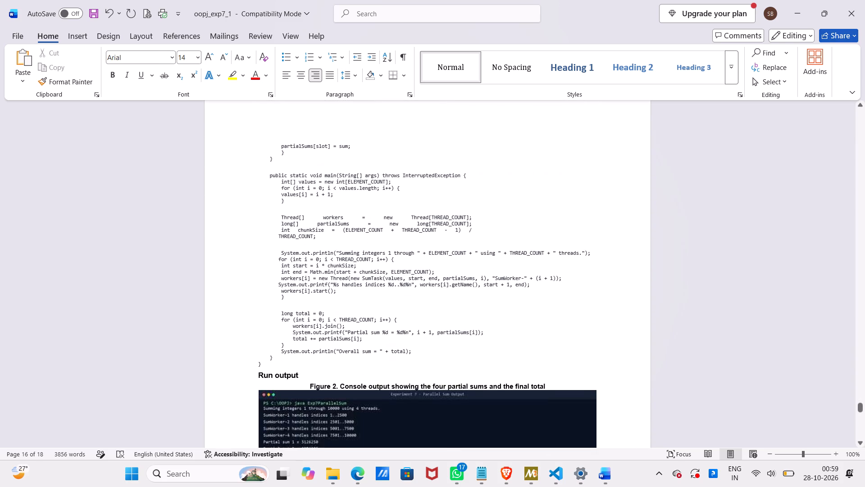
pyautogui.scroll(-2, 649, 227)
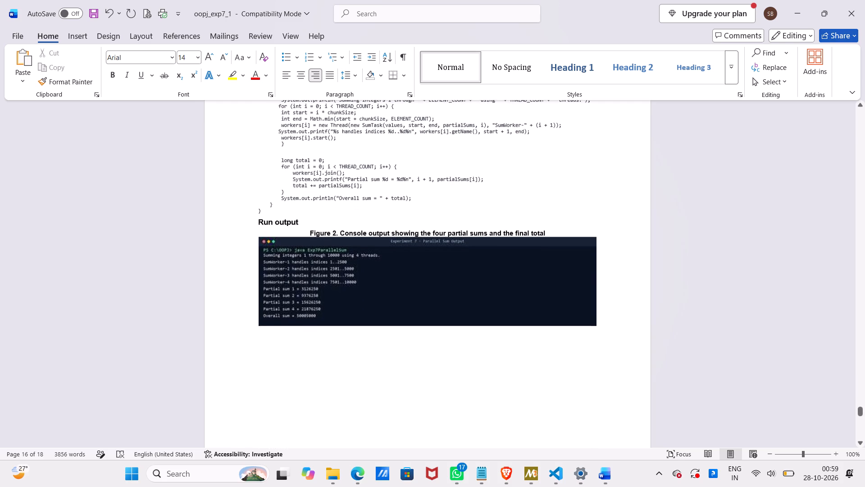
pyautogui.scroll(-2, 649, 227)
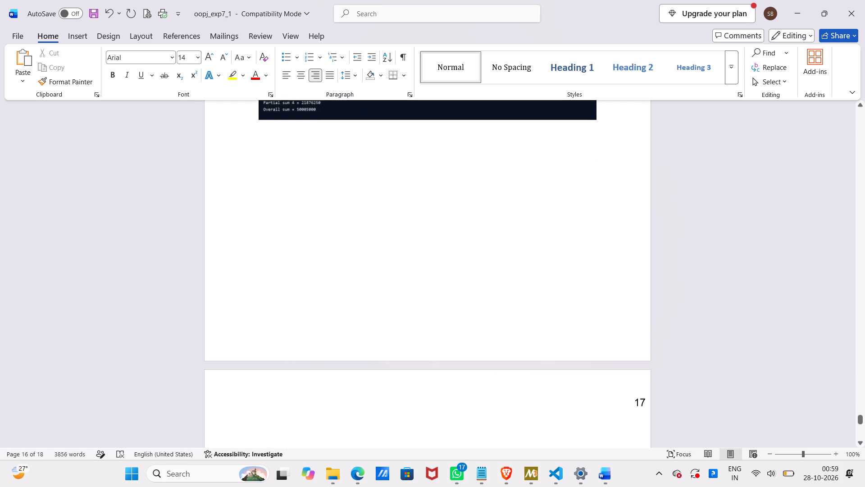
pyautogui.scroll(-1, 649, 227)
pyautogui.click(648, 269)
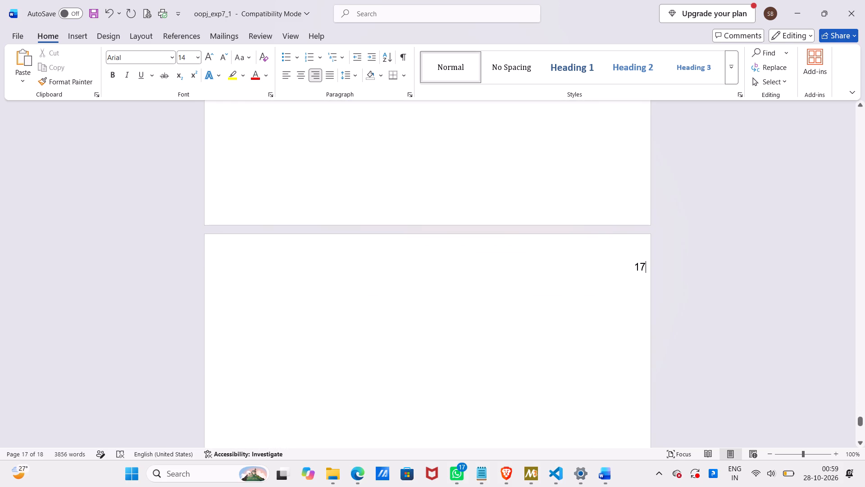
pyautogui.press('BackSpace')
pyautogui.press('BackSpace')
pyautogui.press('BackSpace')
pyautogui.press('BackSpace')
pyautogui.press('BackSpace')
# Look through oopj_exp7_1 from the first page to the last, checking for leftover page numbers and blank pages.
pyautogui.scroll(-1, 648, 269)
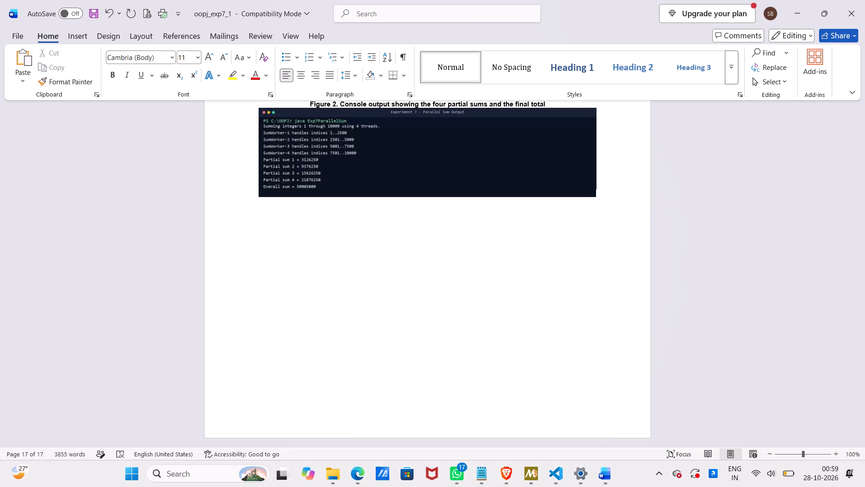
pyautogui.scroll(-1, 648, 269)
pyautogui.scroll(-14, 574, 315)
pyautogui.scroll(19, 574, 315)
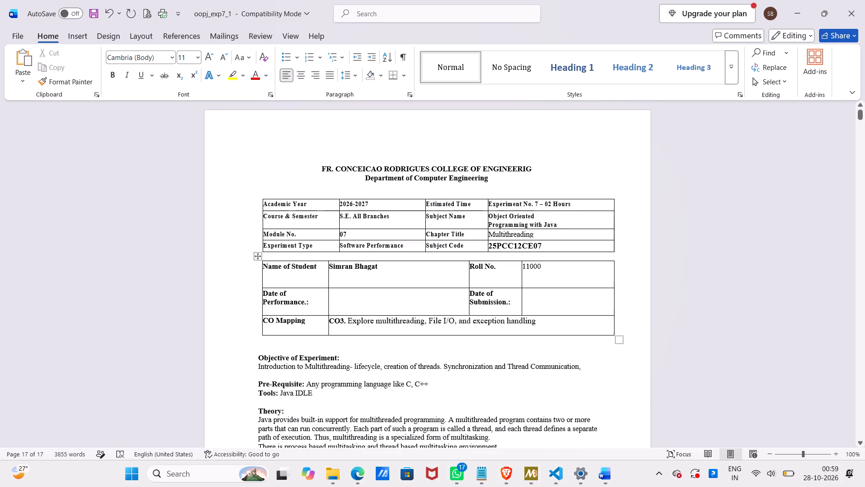
pyautogui.scroll(-9, 574, 315)
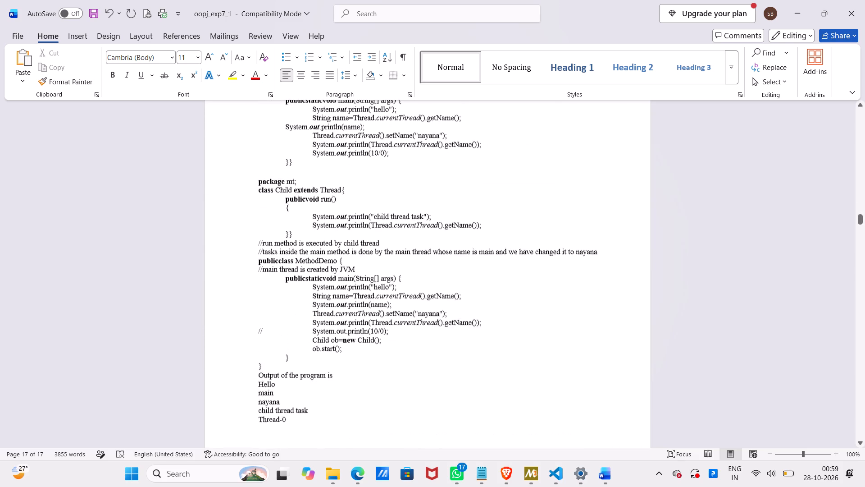
pyautogui.scroll(-5, 574, 315)
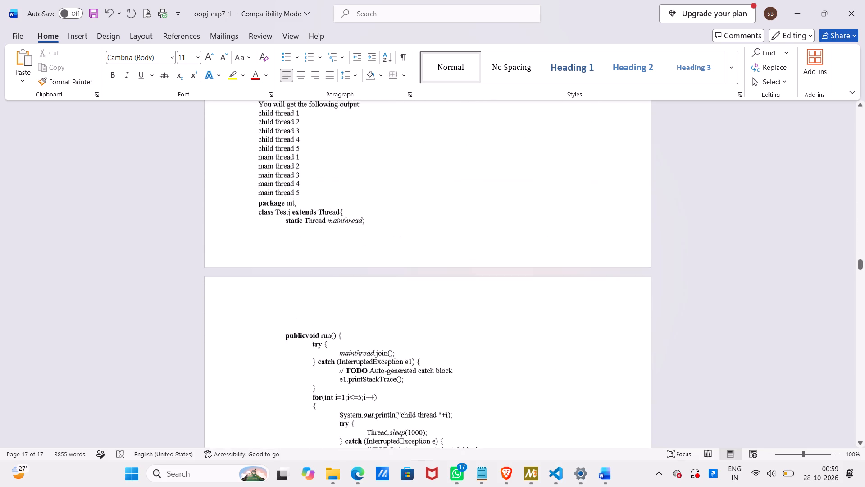
pyautogui.scroll(-3, 574, 315)
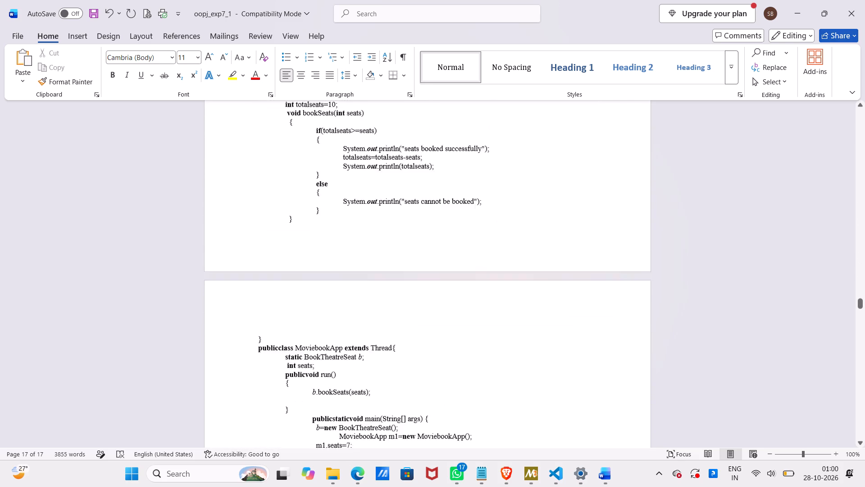
pyautogui.scroll(-3, 574, 315)
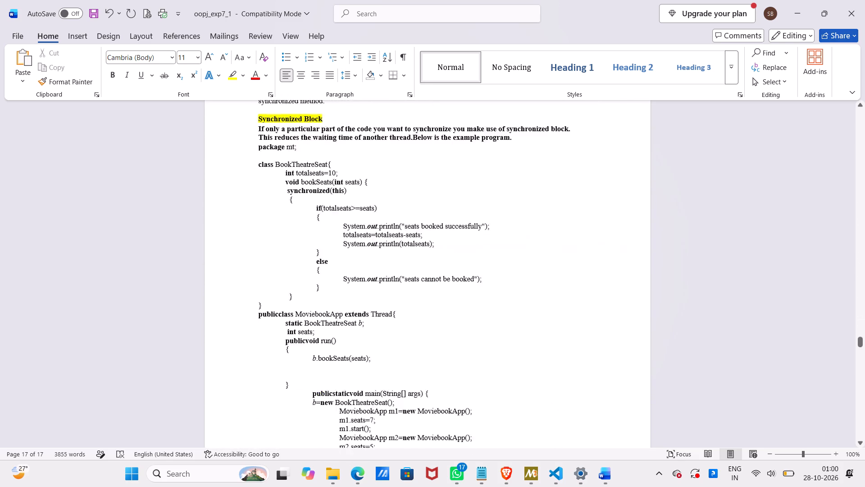
pyautogui.scroll(-2, 574, 315)
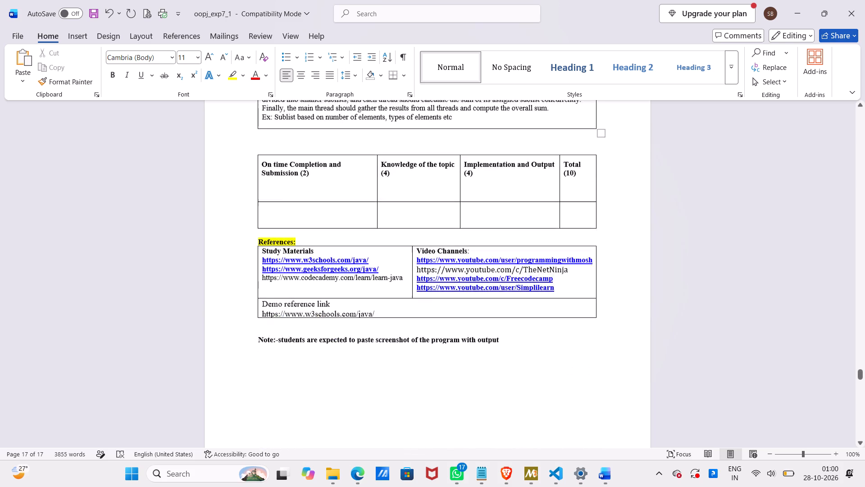
pyautogui.scroll(-3, 574, 315)
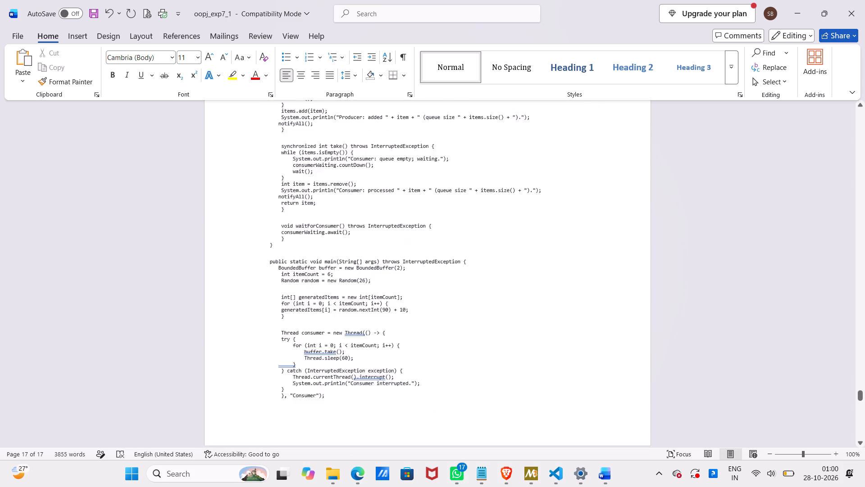
pyautogui.scroll(-3, 574, 315)
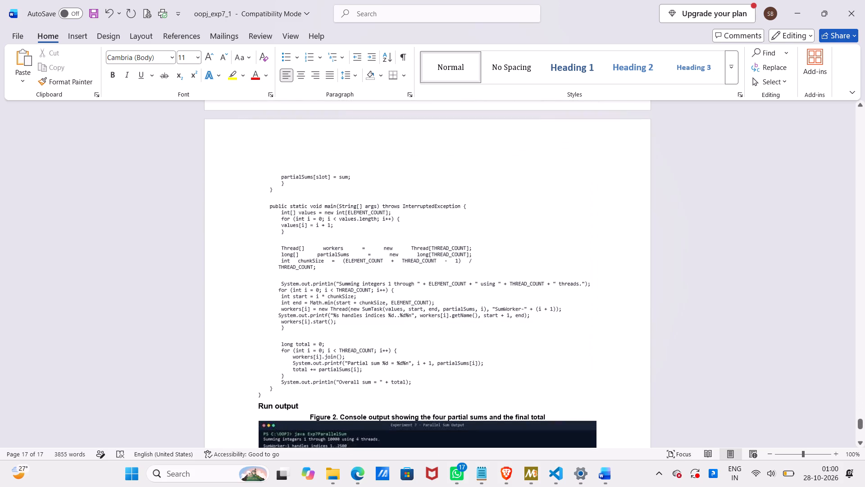
pyautogui.scroll(-2, 574, 315)
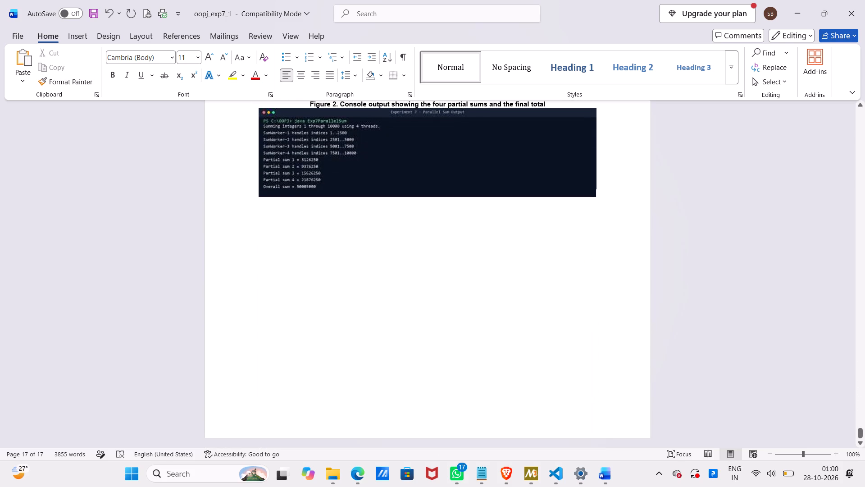
# Save the cleaned-up oopj_exp7_1 document.
pyautogui.hotkey('ctrl', 's')
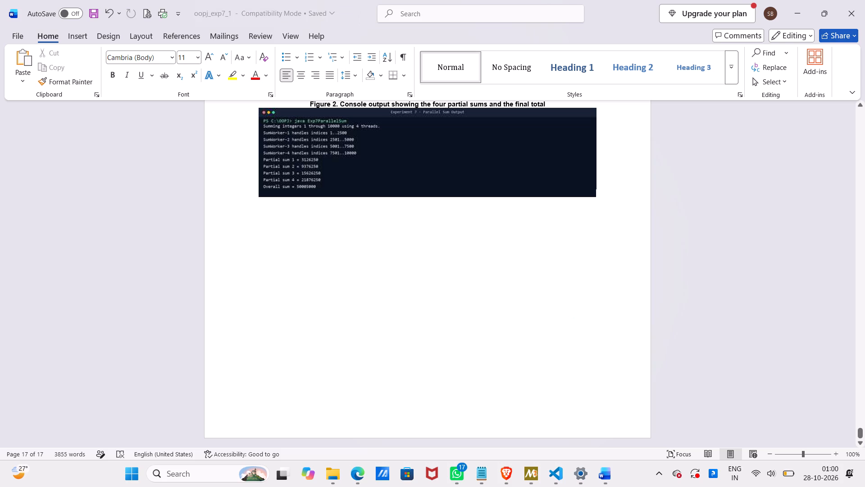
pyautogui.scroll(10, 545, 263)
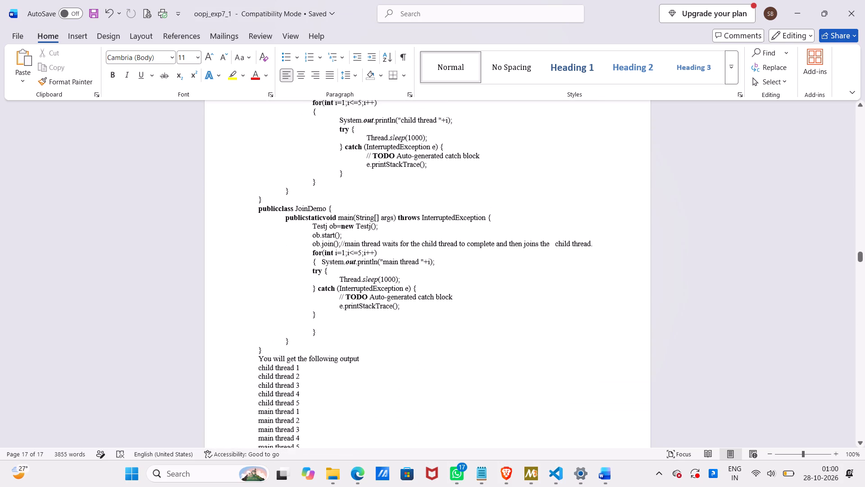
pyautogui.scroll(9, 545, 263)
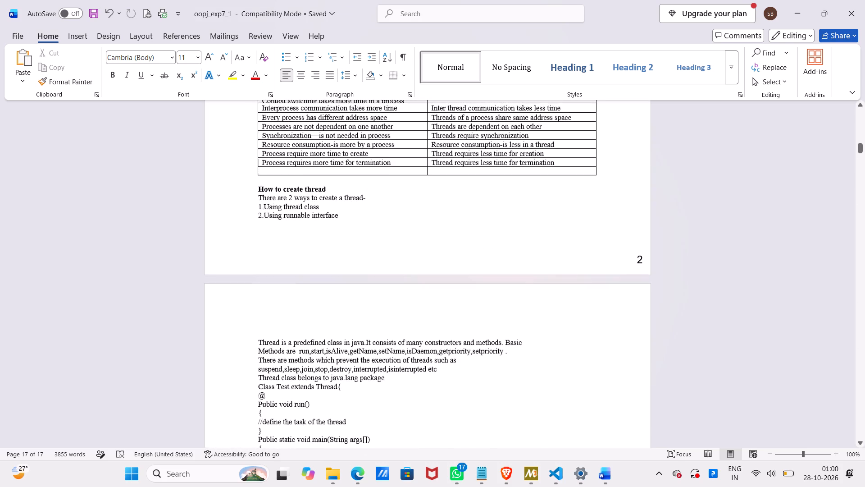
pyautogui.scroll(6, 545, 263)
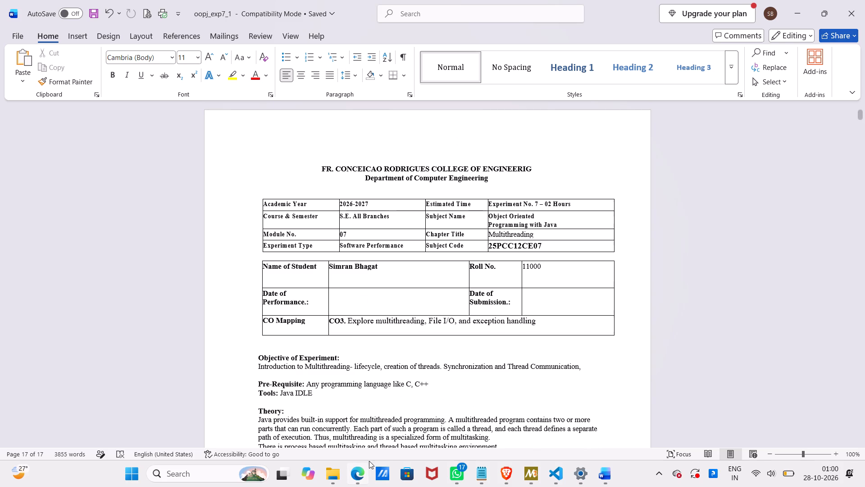
# Switch to Microsoft Edge and open the handed-in oopj_exp2_1.docx from the EXP-2 Classroom assignment.
pyautogui.click(356, 474)
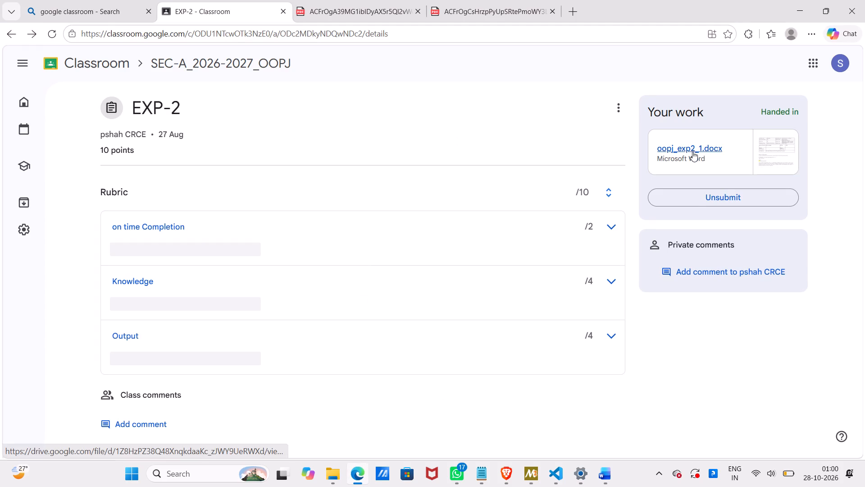
pyautogui.click(687, 148)
pyautogui.click(687, 148)
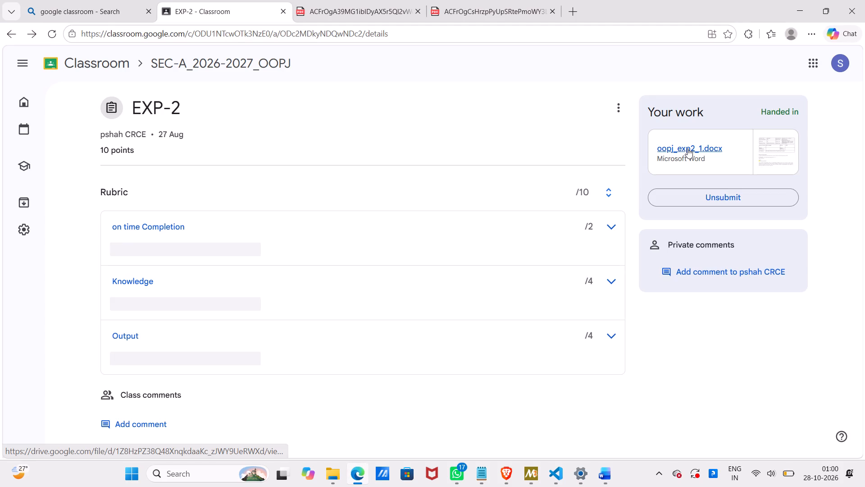
pyautogui.click(687, 148)
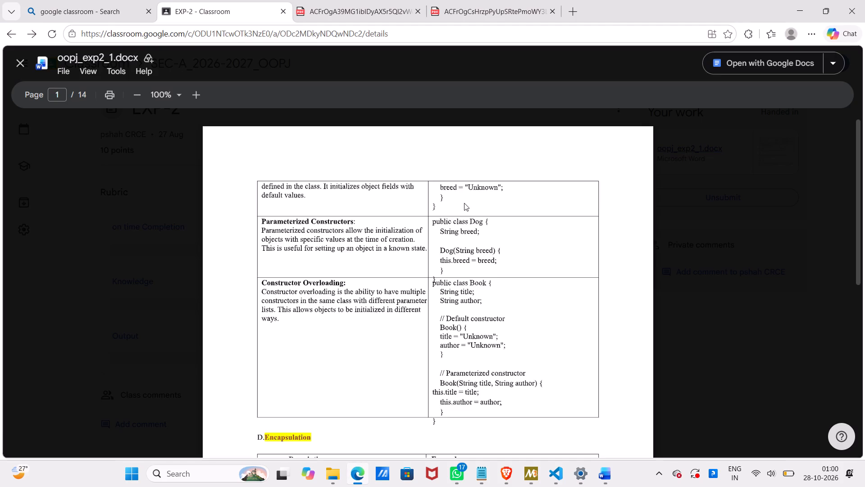
# Look through all pages of the handed-in oopj_exp2_1.docx, checking for blank pages and stray page numbers, and close the preview.
pyautogui.scroll(-3, 464, 203)
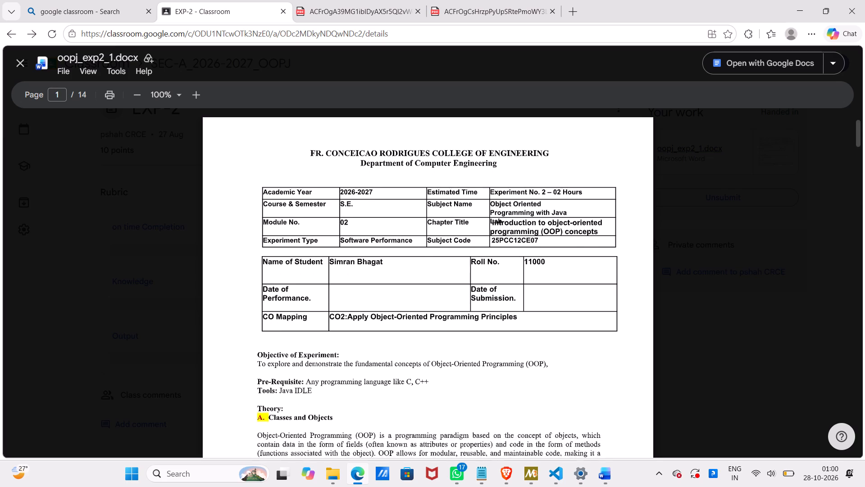
pyautogui.scroll(-11, 464, 203)
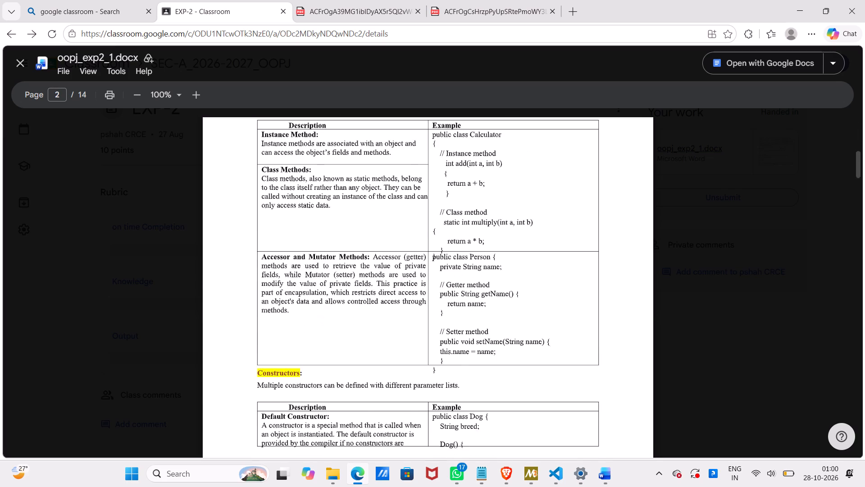
pyautogui.scroll(-11, 464, 203)
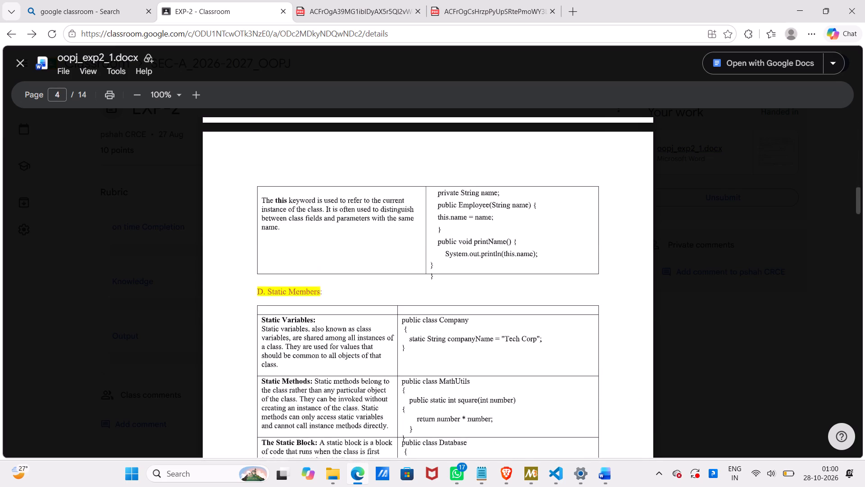
pyautogui.scroll(-10, 464, 203)
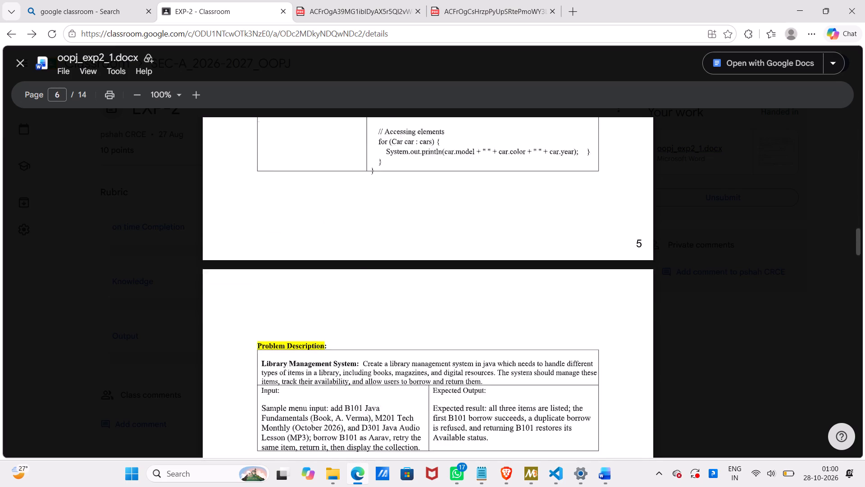
pyautogui.scroll(-4, 464, 203)
pyautogui.scroll(3, 464, 203)
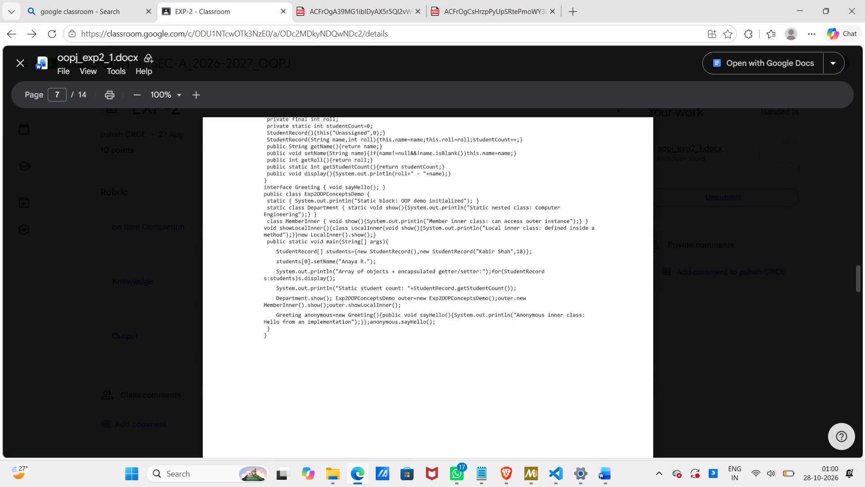
pyautogui.scroll(1, 464, 203)
pyautogui.scroll(-5, 464, 203)
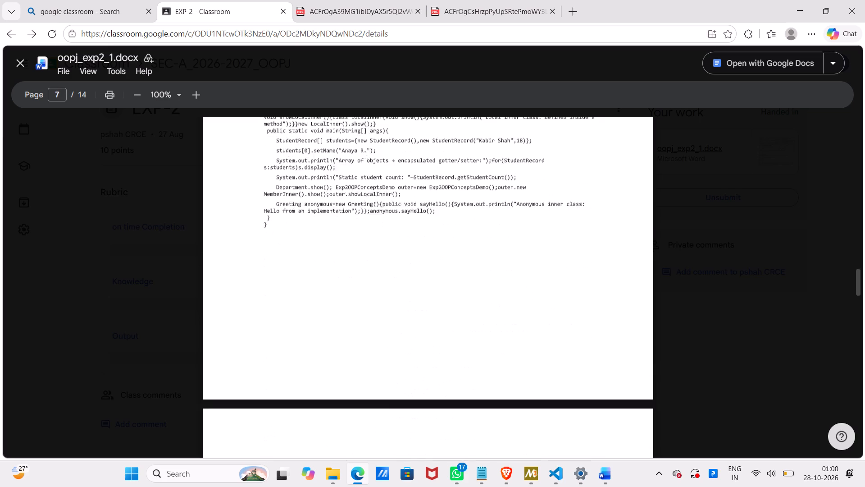
pyautogui.scroll(-6, 464, 203)
pyautogui.scroll(2, 464, 203)
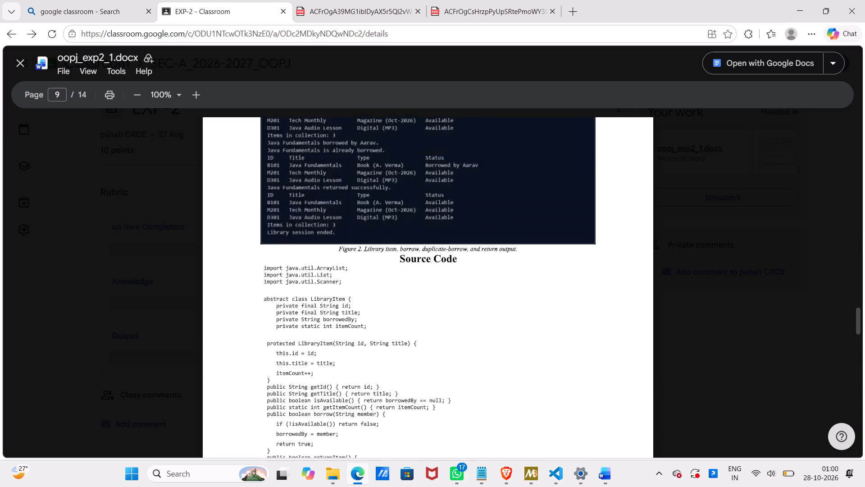
pyautogui.scroll(10, 464, 203)
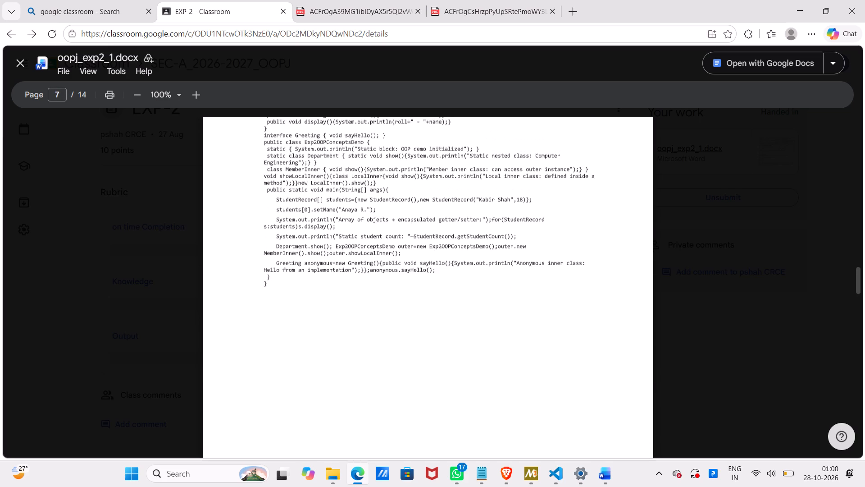
pyautogui.scroll(5, 464, 203)
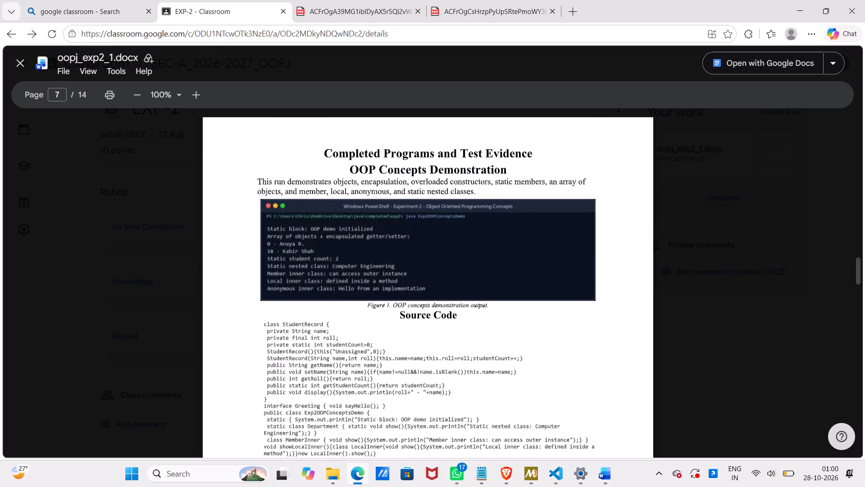
pyautogui.scroll(-9, 464, 203)
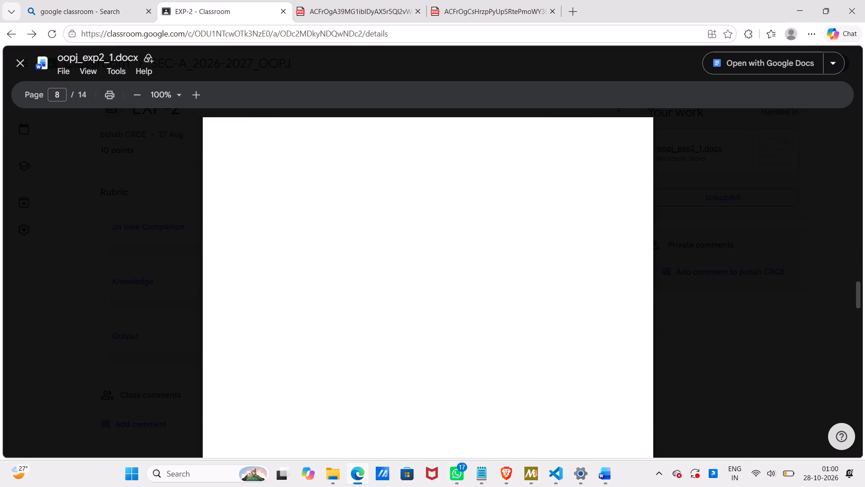
pyautogui.scroll(-8, 464, 203)
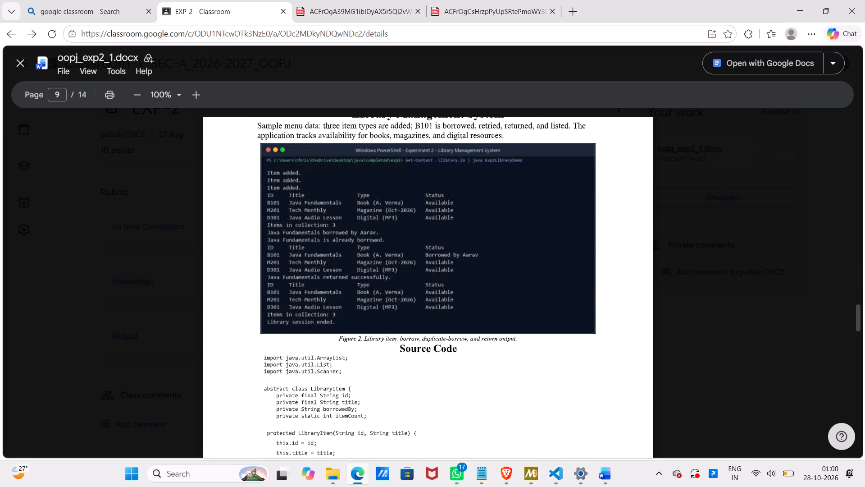
pyautogui.scroll(-8, 464, 203)
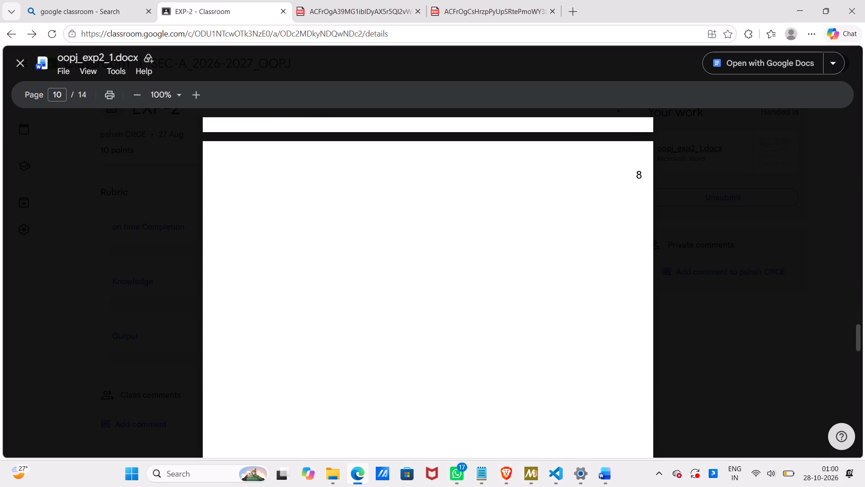
pyautogui.scroll(-11, 464, 203)
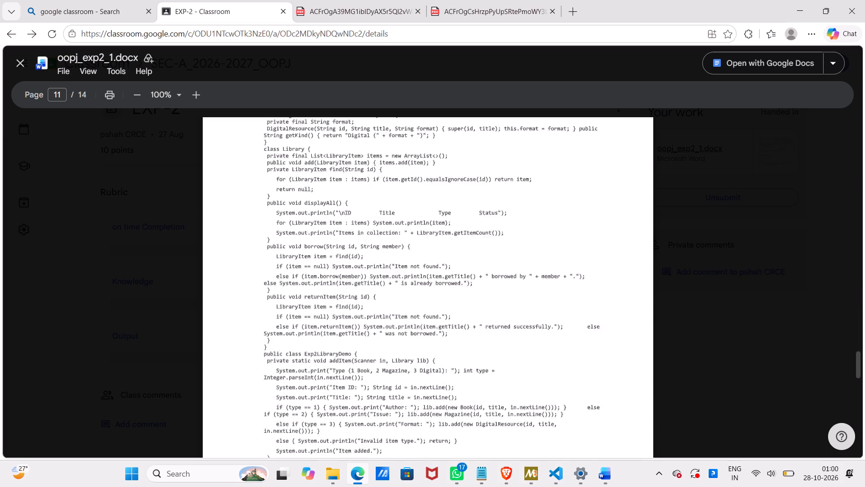
pyautogui.scroll(-11, 464, 203)
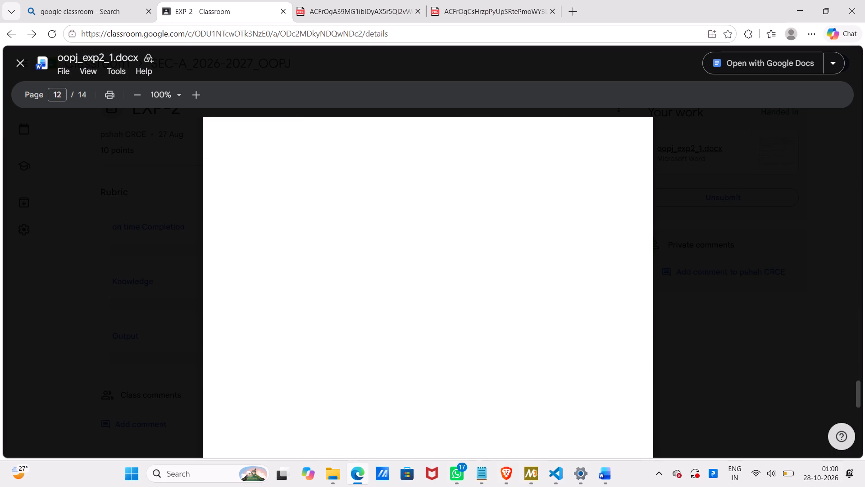
pyautogui.scroll(-10, 464, 203)
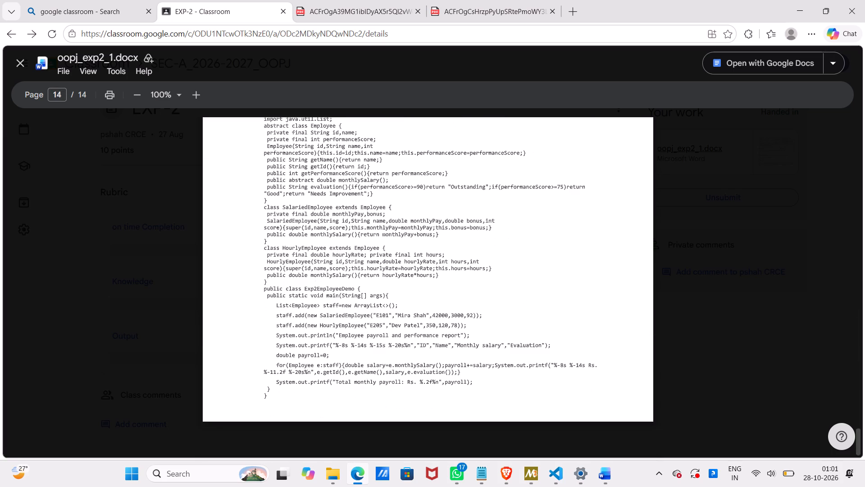
pyautogui.scroll(5, 464, 203)
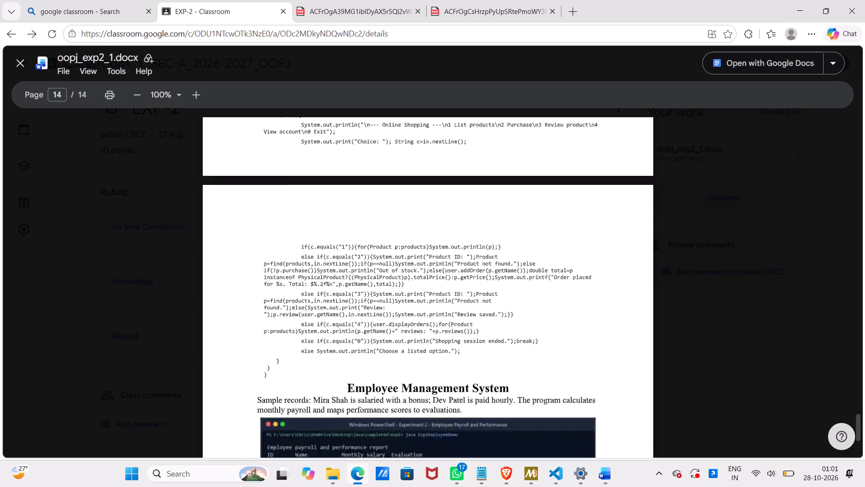
pyautogui.scroll(13, 464, 203)
pyautogui.scroll(8, 464, 203)
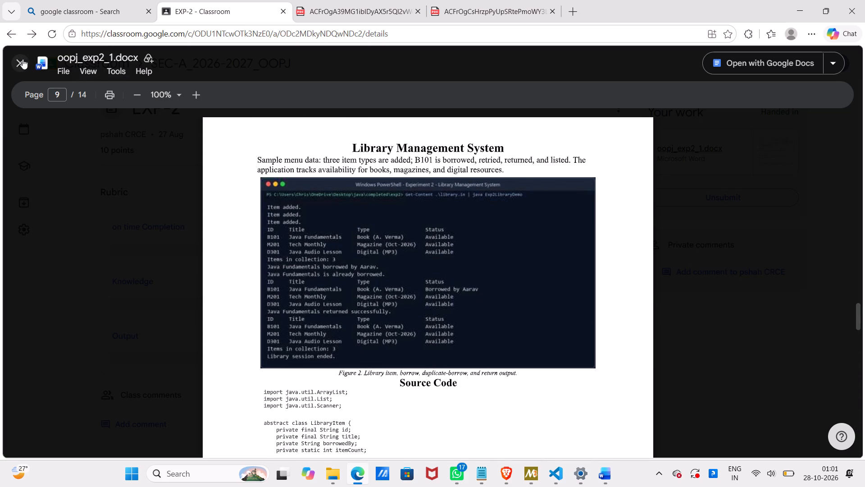
pyautogui.click(23, 59)
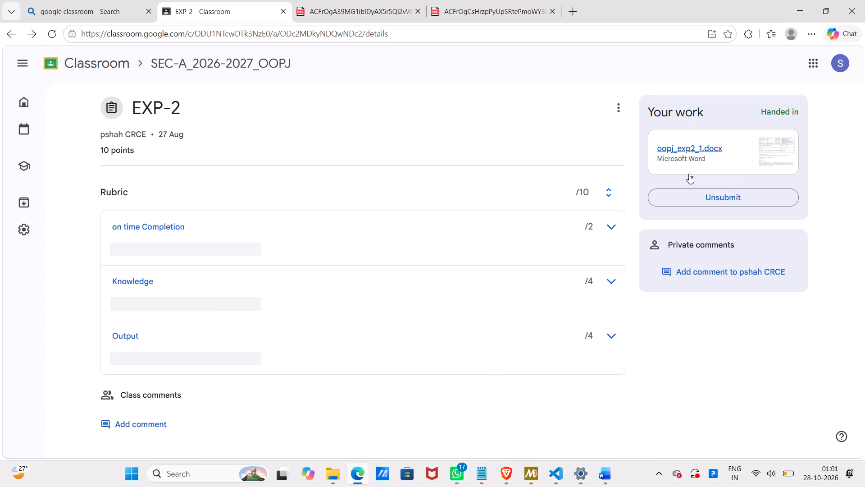
# Unsubmit the handed-in work for the EXP-2 assignment.
pyautogui.click(730, 195)
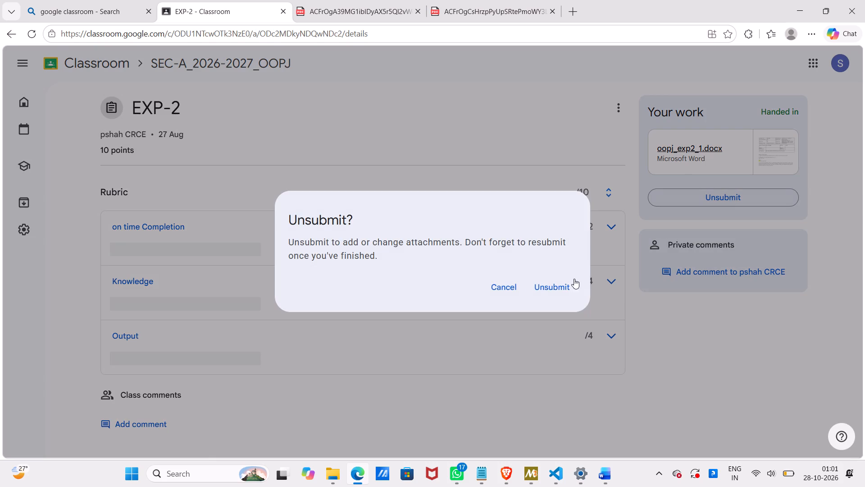
pyautogui.click(560, 283)
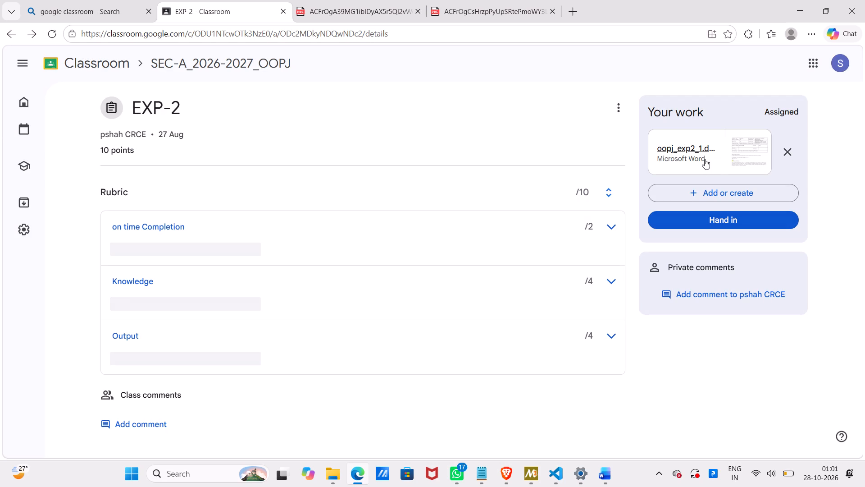
# Recheck the attached oopj_exp2_1.docx in its preview and remove it from the EXP-2 assignment.
pyautogui.click(695, 151)
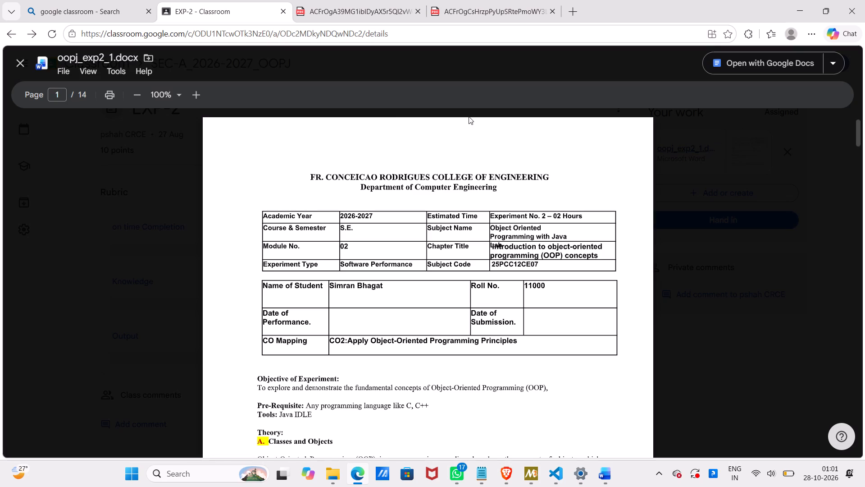
pyautogui.click(20, 59)
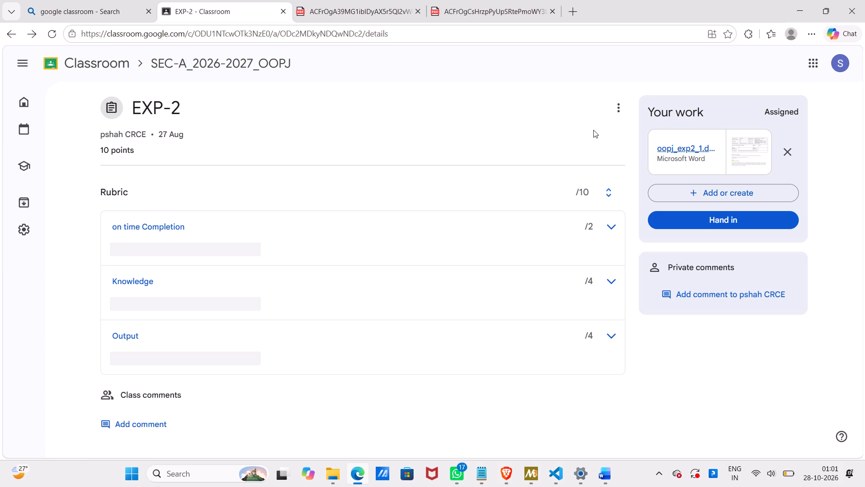
pyautogui.click(780, 142)
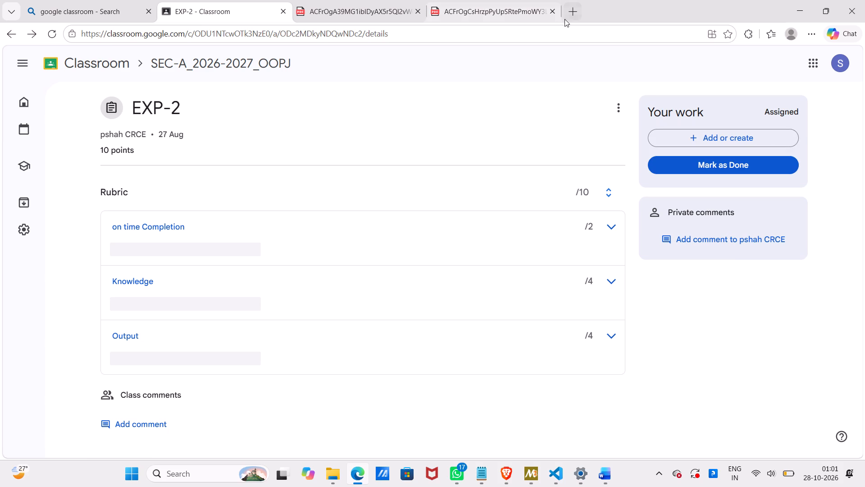
# Close the last PDF tab and open iLovePDF's Word to PDF converter in a new tab by searching for ilovepdf.
pyautogui.click(550, 10)
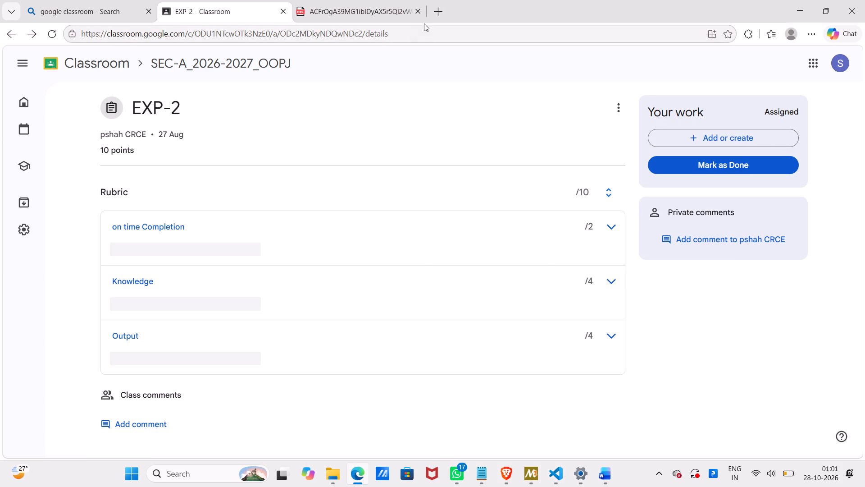
pyautogui.click(437, 17)
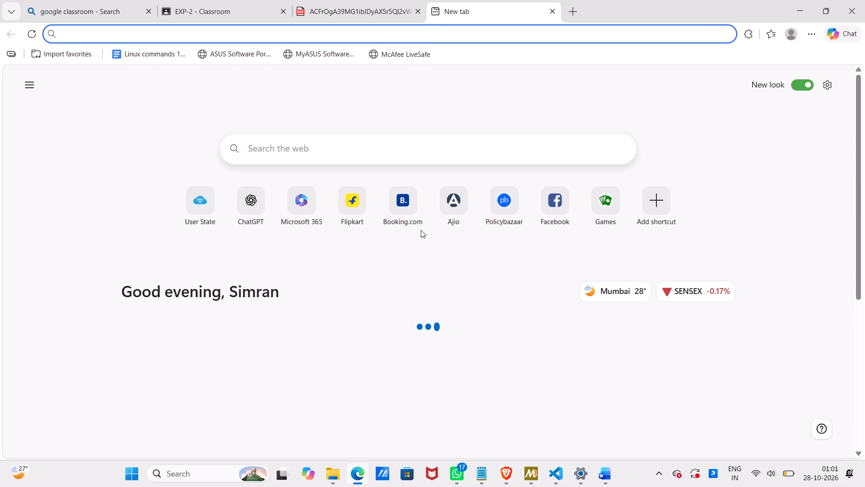
pyautogui.press('i')
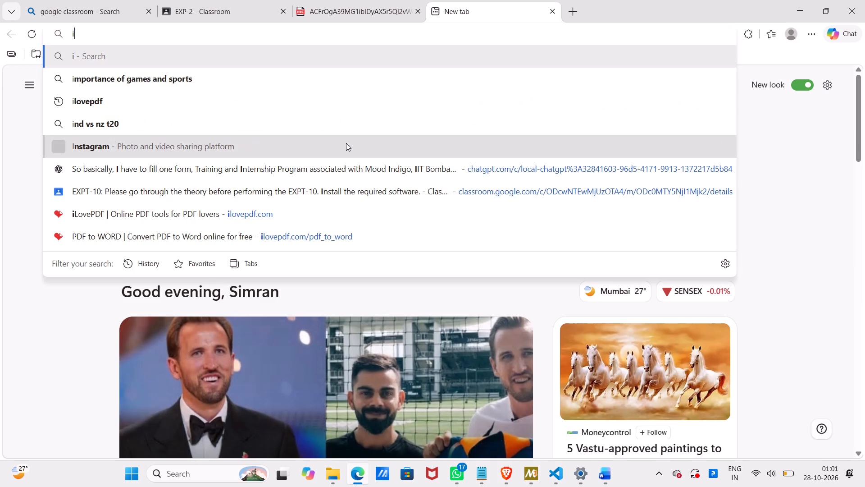
pyautogui.press('l')
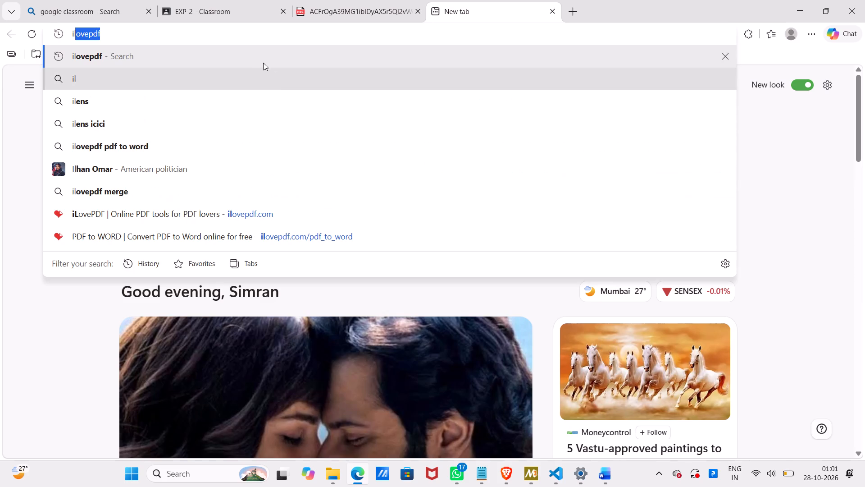
pyautogui.click(257, 59)
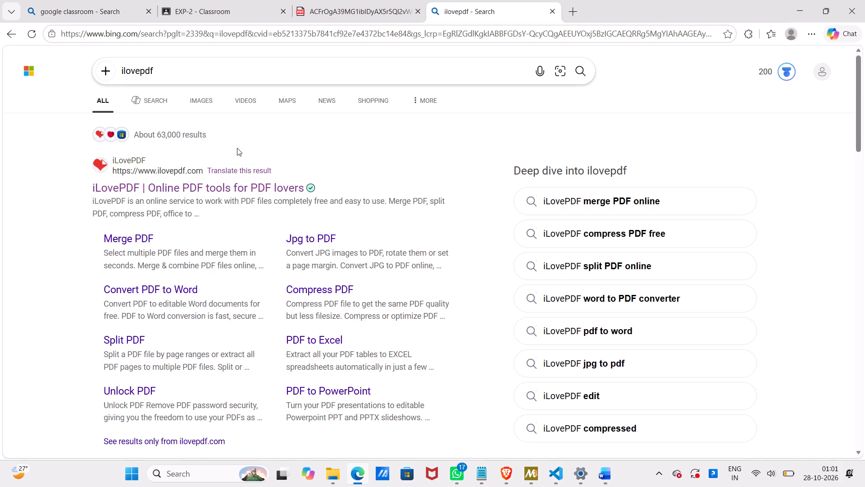
pyautogui.scroll(-4, 220, 218)
pyautogui.scroll(5, 220, 218)
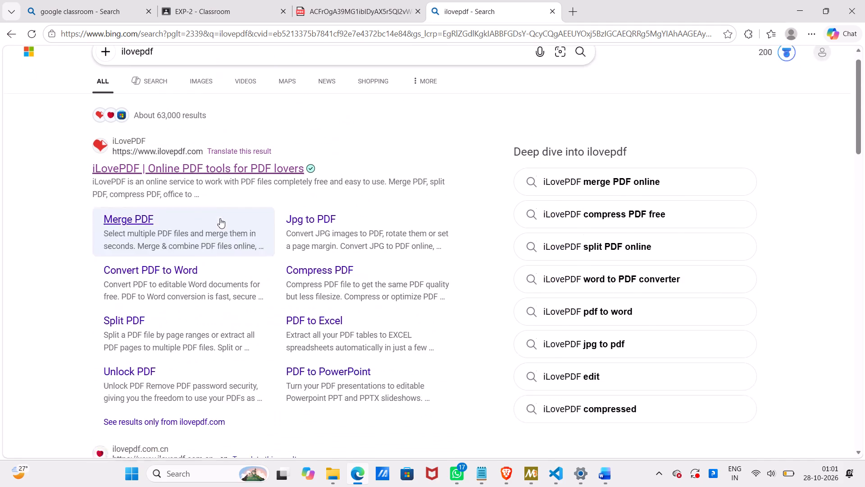
pyautogui.click(197, 178)
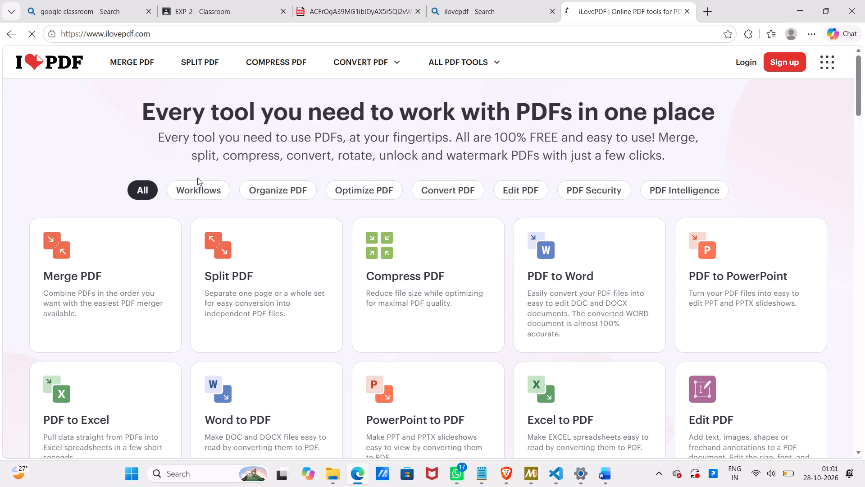
pyautogui.click(244, 397)
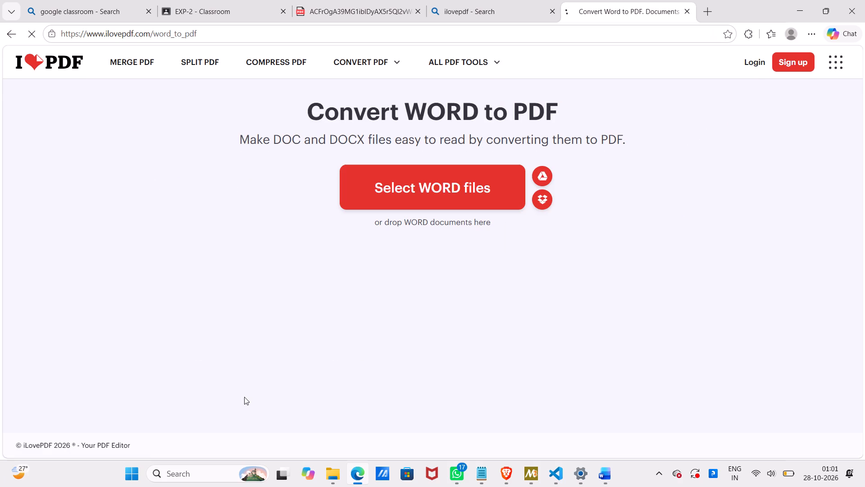
# Convert the oopj_exp2_1 Word document from the 2026-44 folder to PDF and download the result.
pyautogui.click(423, 192)
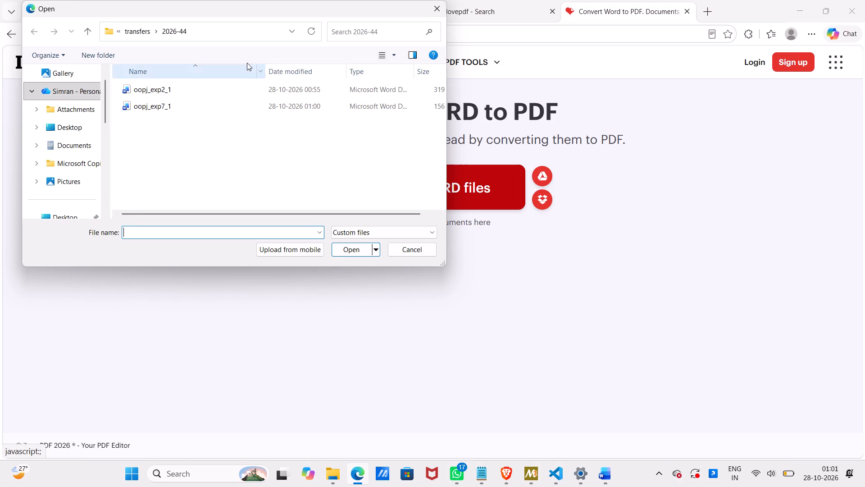
pyautogui.click(244, 85)
pyautogui.click(356, 251)
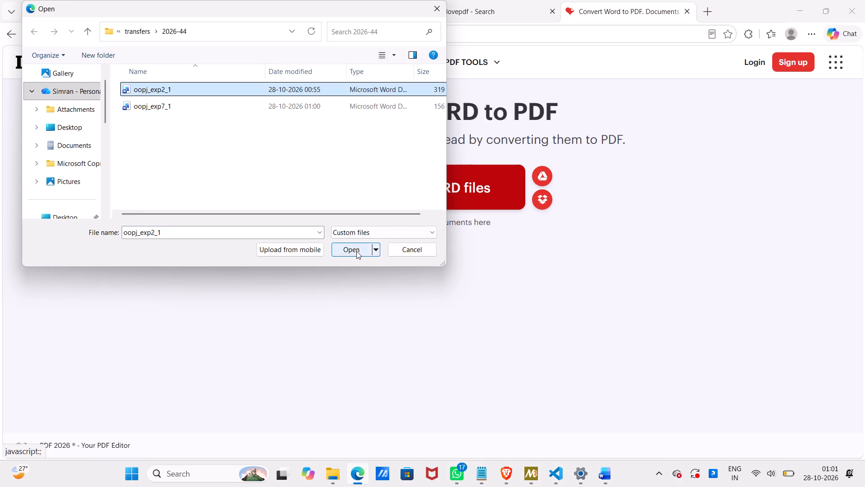
pyautogui.click(746, 410)
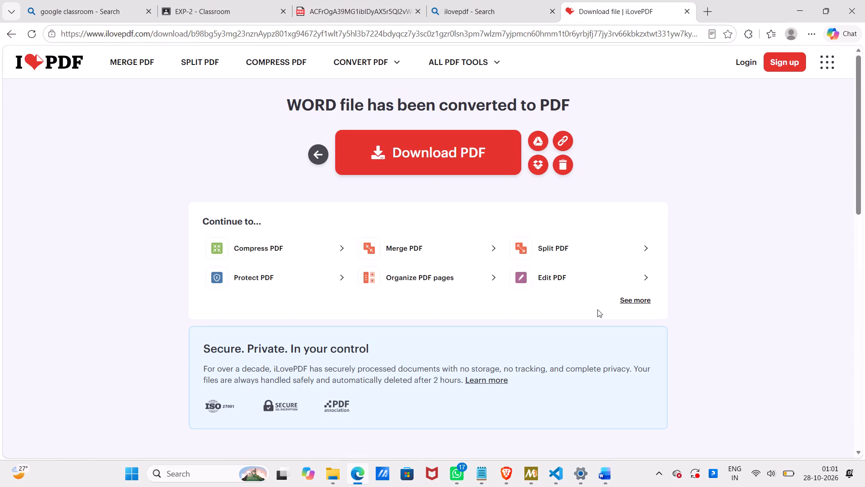
pyautogui.click(469, 159)
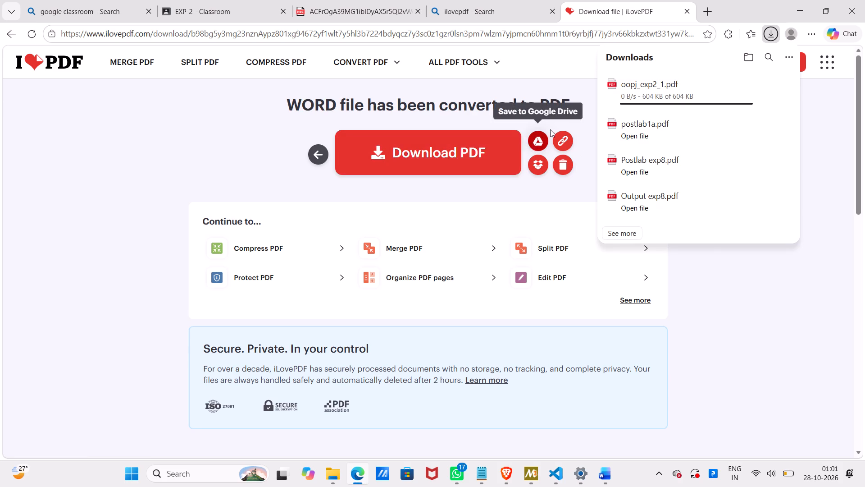
# Open the downloaded oopj_exp2_1.pdf and examine its pages from the header table through the program outputs and source code.
pyautogui.click(670, 96)
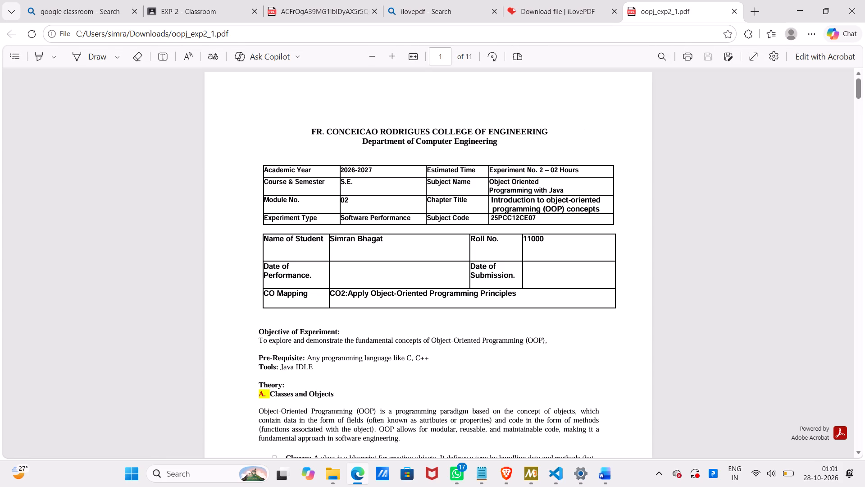
pyautogui.scroll(-12, 453, 161)
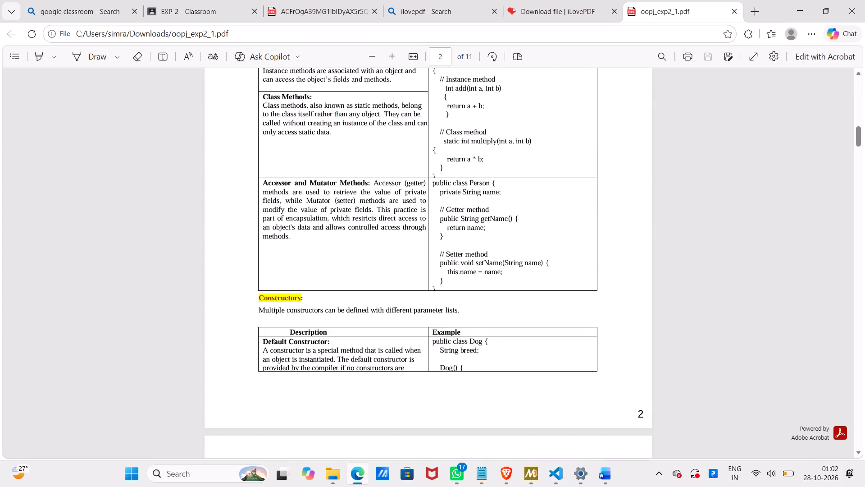
pyautogui.scroll(-13, 453, 161)
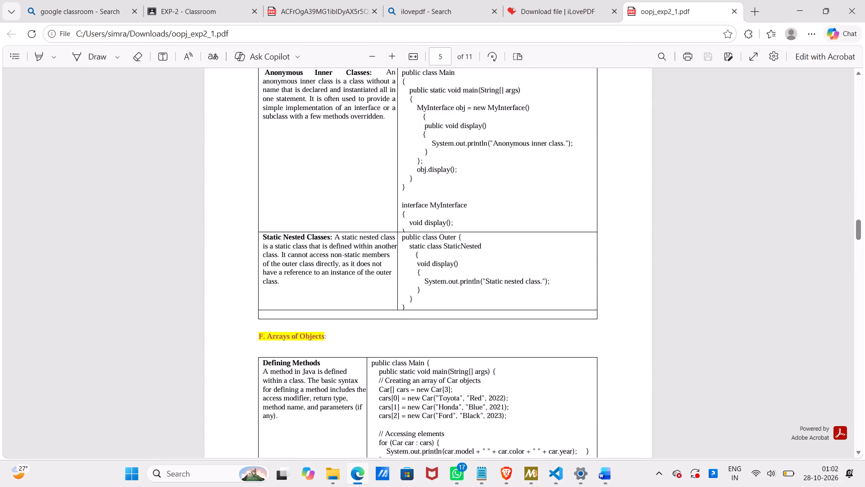
pyautogui.scroll(-6, 453, 161)
pyautogui.scroll(6, 453, 161)
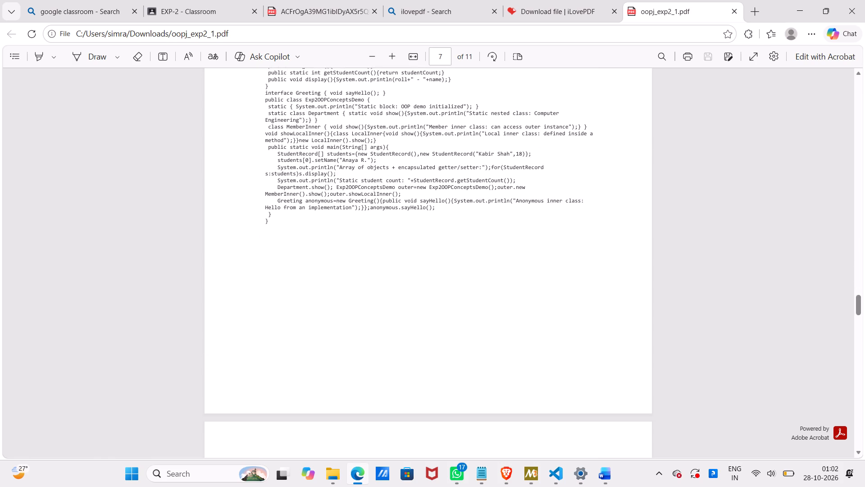
pyautogui.scroll(1, 453, 161)
pyautogui.scroll(-5, 453, 161)
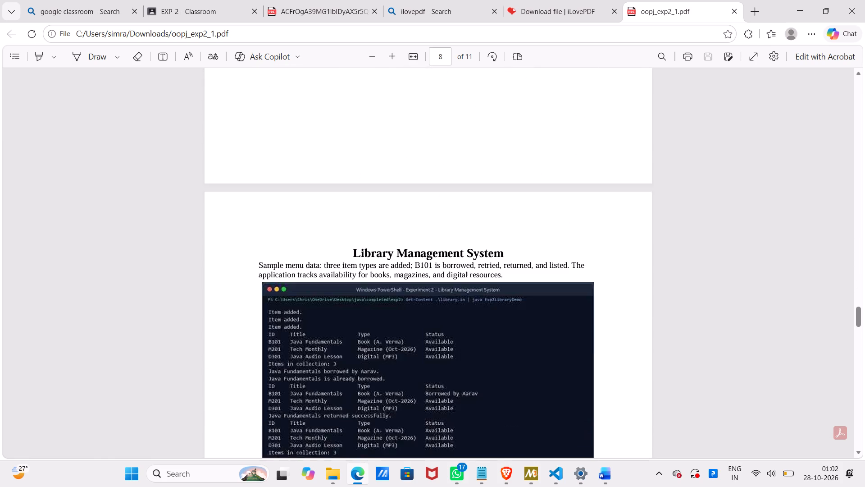
pyautogui.scroll(-13, 453, 161)
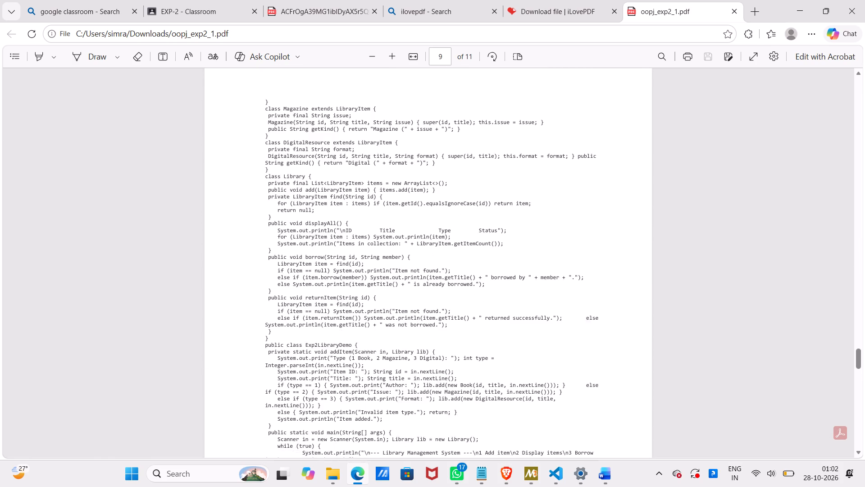
pyautogui.scroll(-13, 453, 161)
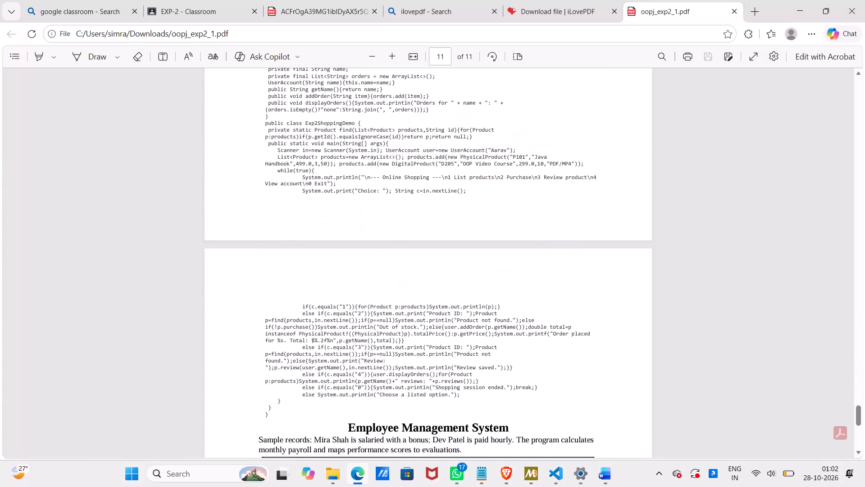
pyautogui.scroll(-5, 453, 161)
pyautogui.scroll(13, 453, 161)
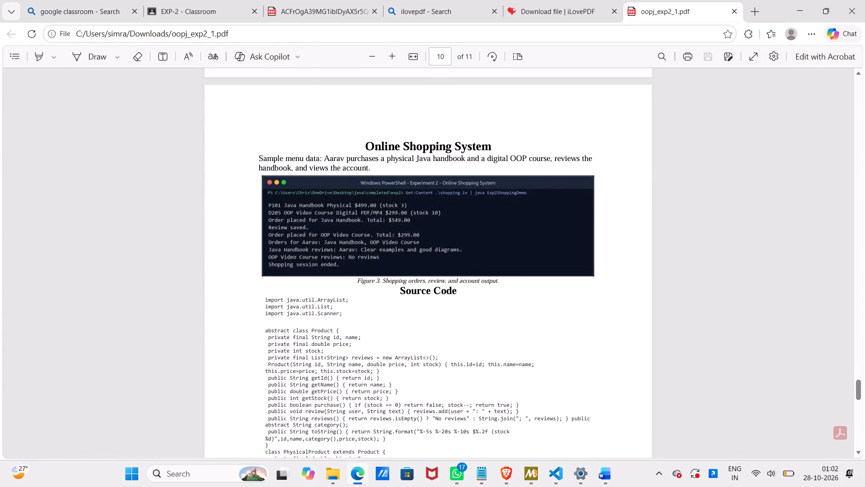
pyautogui.scroll(8, 453, 161)
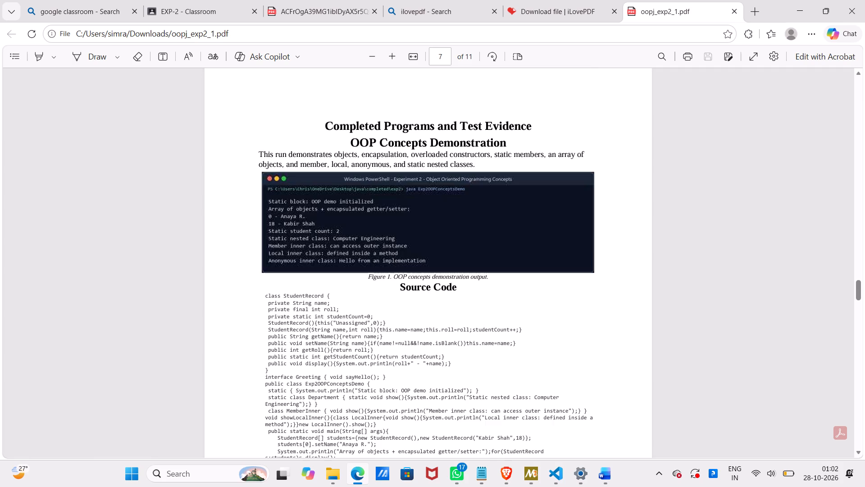
pyautogui.scroll(13, 453, 161)
pyautogui.scroll(9, 453, 161)
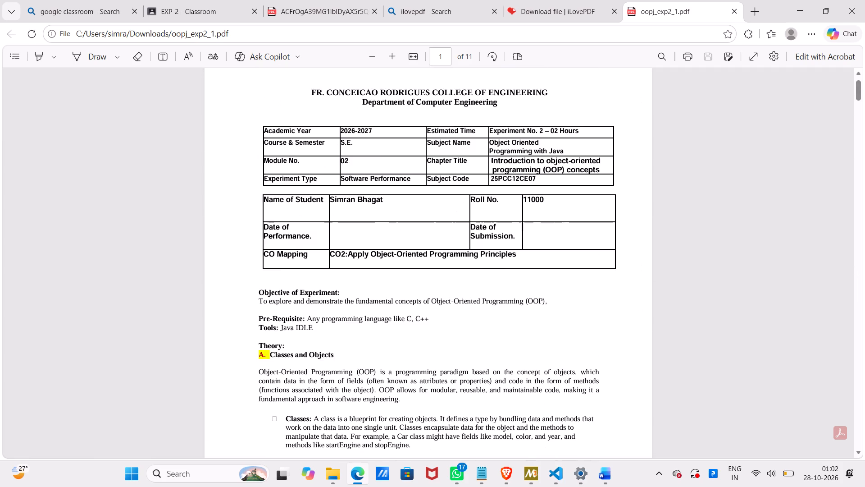
pyautogui.scroll(6, 453, 161)
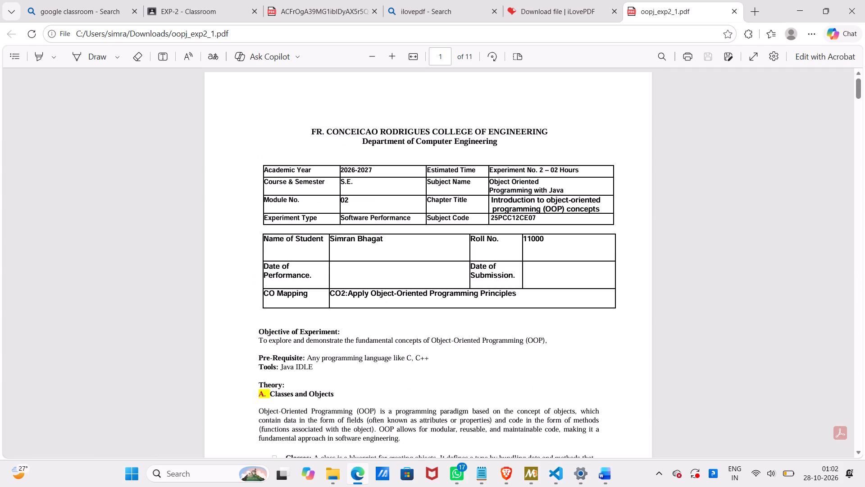
# Return to the EXP-2 assignment in Classroom and open the file upload window for the student's work.
pyautogui.click(360, 473)
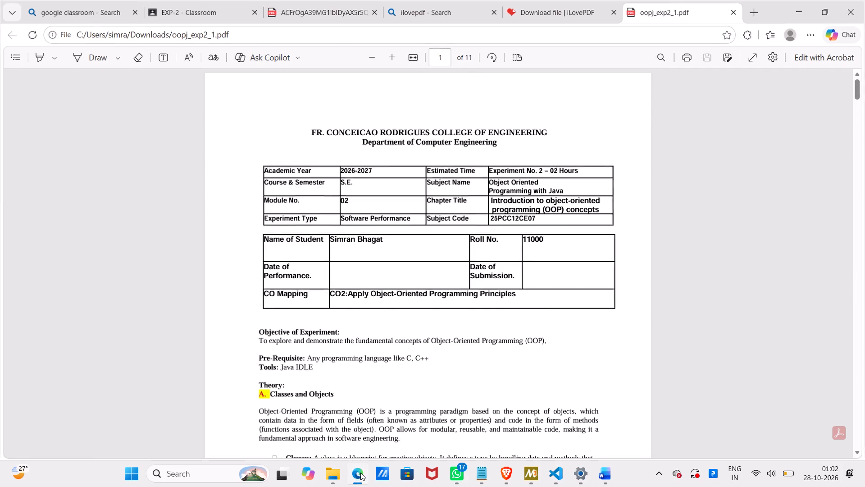
pyautogui.click(359, 470)
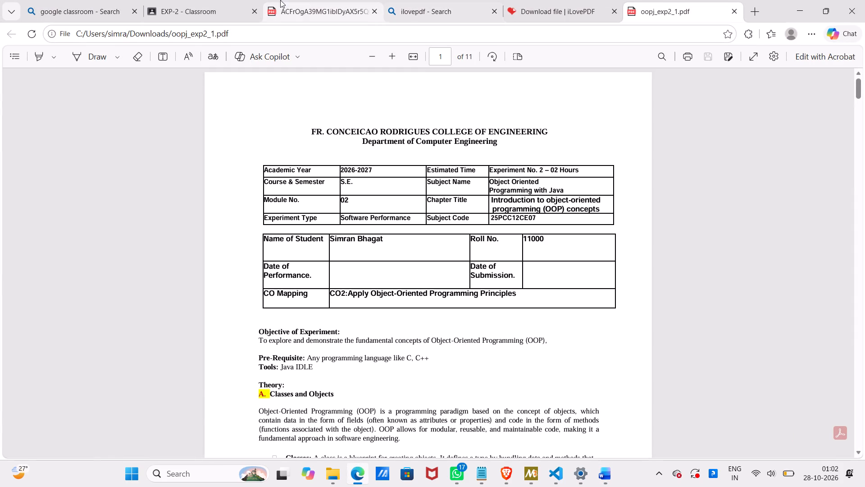
pyautogui.click(195, 9)
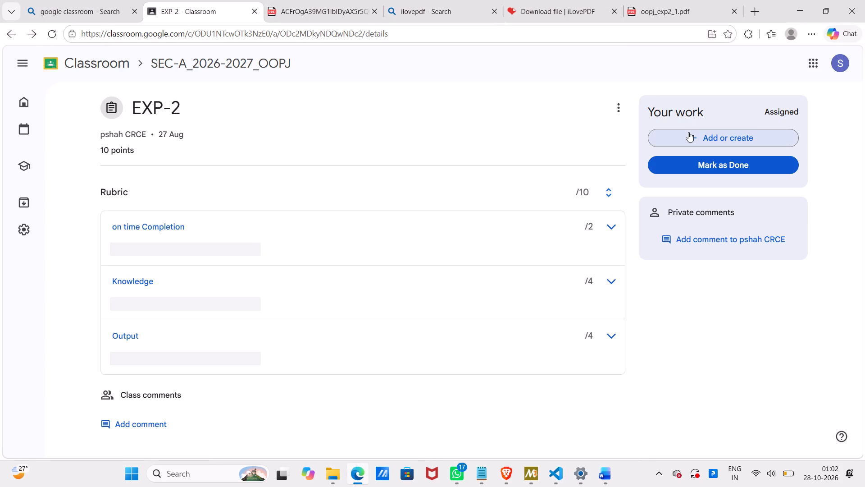
pyautogui.click(688, 132)
pyautogui.click(665, 231)
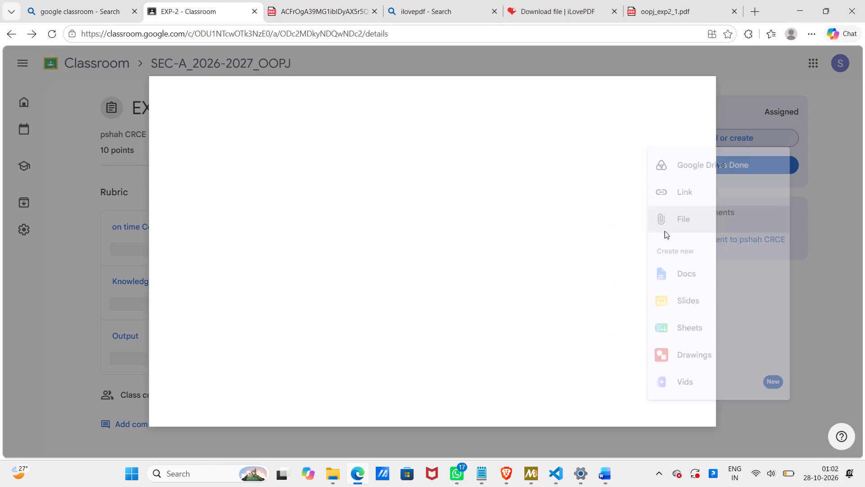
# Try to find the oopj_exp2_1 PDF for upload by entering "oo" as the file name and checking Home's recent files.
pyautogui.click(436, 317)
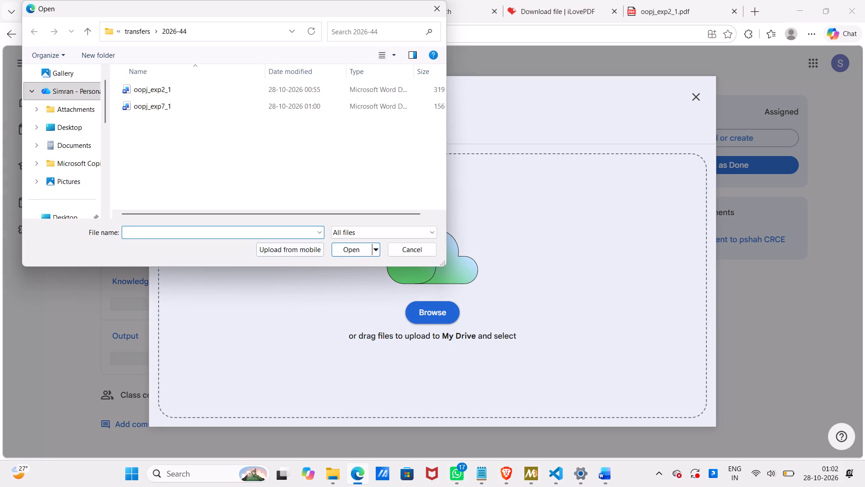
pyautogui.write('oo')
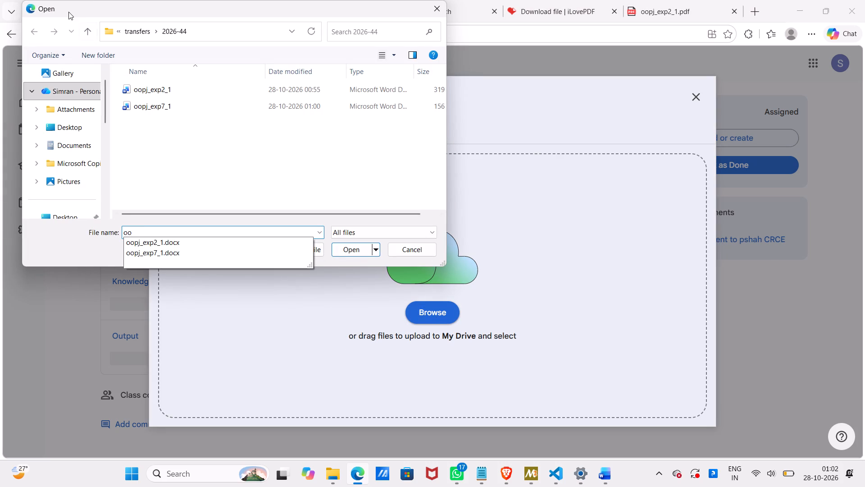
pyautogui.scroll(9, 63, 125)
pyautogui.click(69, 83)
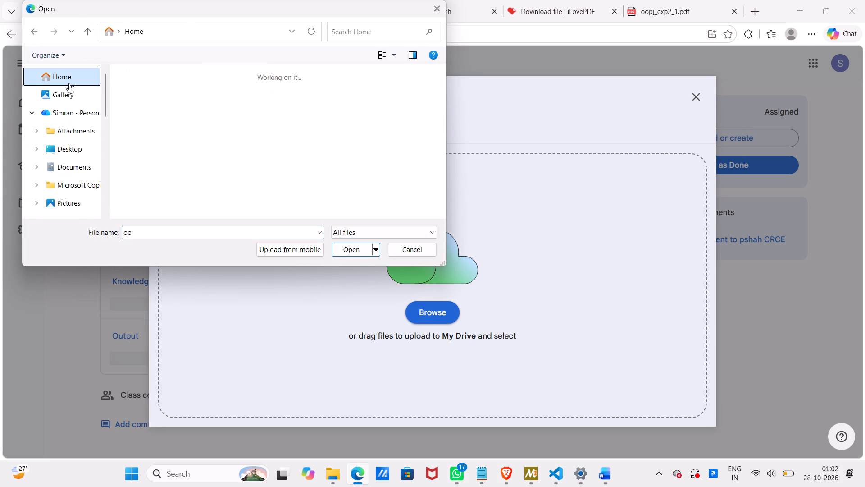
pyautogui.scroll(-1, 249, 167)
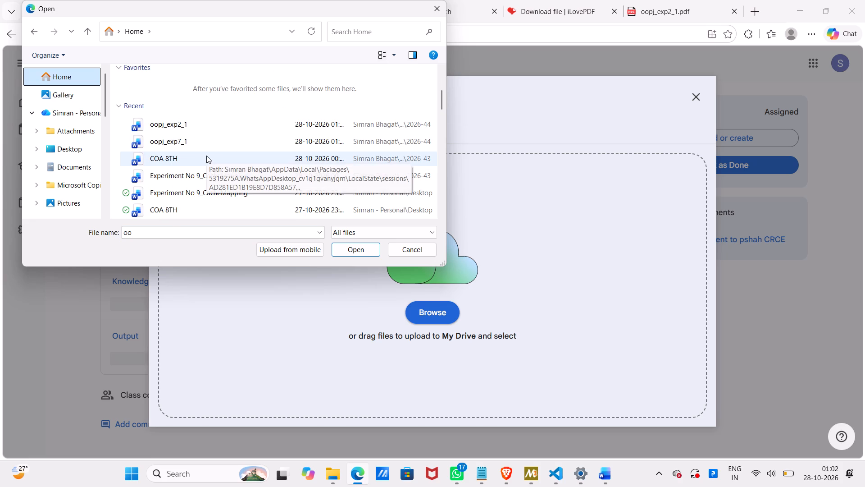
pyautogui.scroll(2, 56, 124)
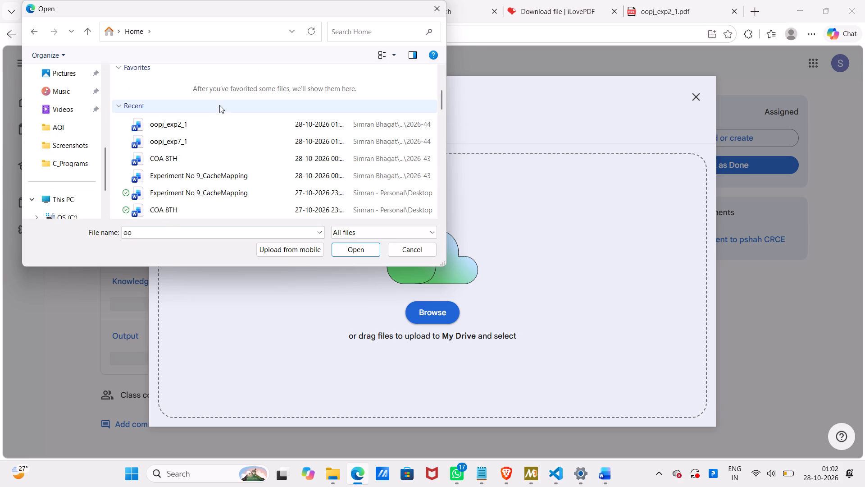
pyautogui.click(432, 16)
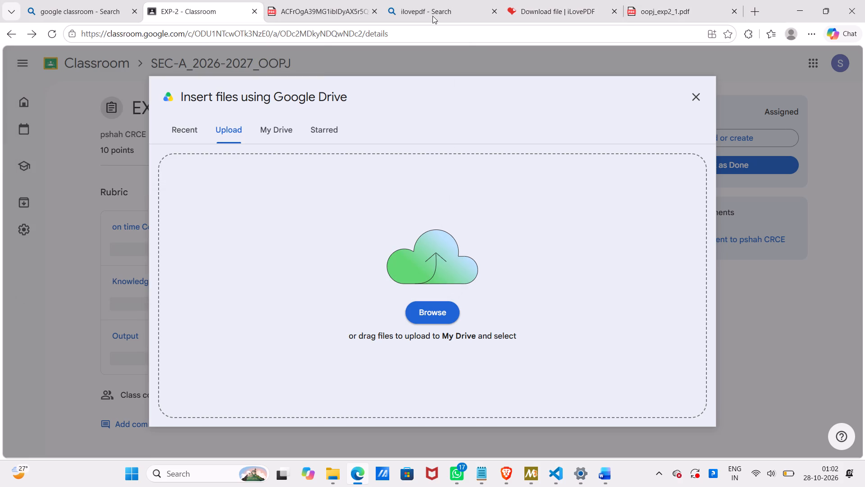
# Download the converted oopj_exp2_1 PDF again from iLovePDF.
pyautogui.click(572, 6)
pyautogui.click(454, 152)
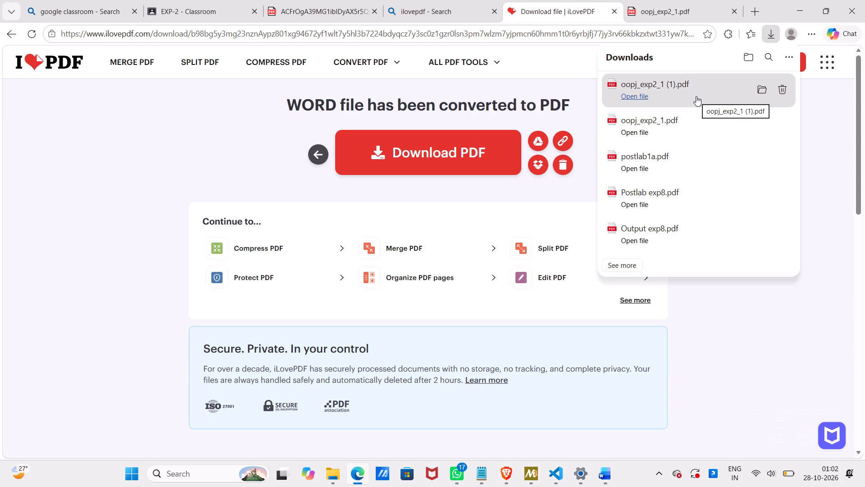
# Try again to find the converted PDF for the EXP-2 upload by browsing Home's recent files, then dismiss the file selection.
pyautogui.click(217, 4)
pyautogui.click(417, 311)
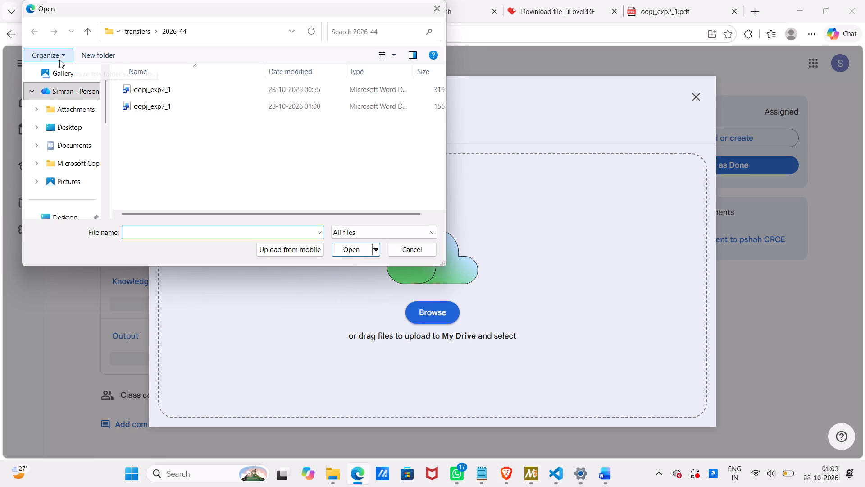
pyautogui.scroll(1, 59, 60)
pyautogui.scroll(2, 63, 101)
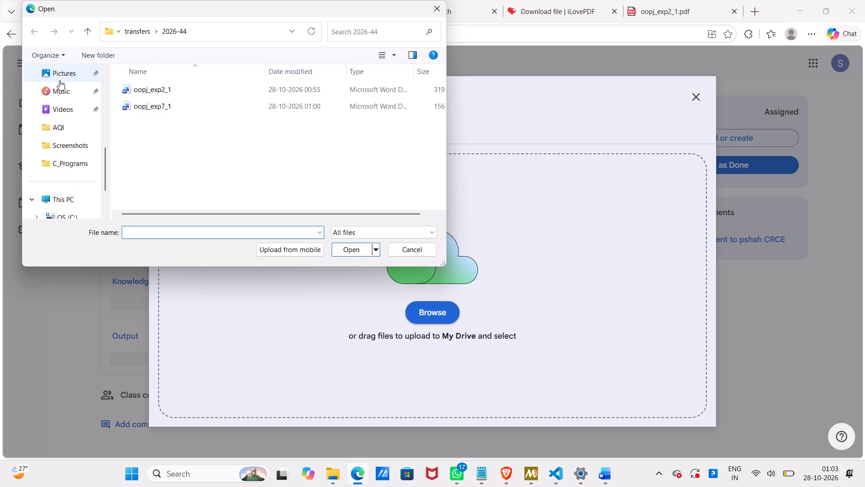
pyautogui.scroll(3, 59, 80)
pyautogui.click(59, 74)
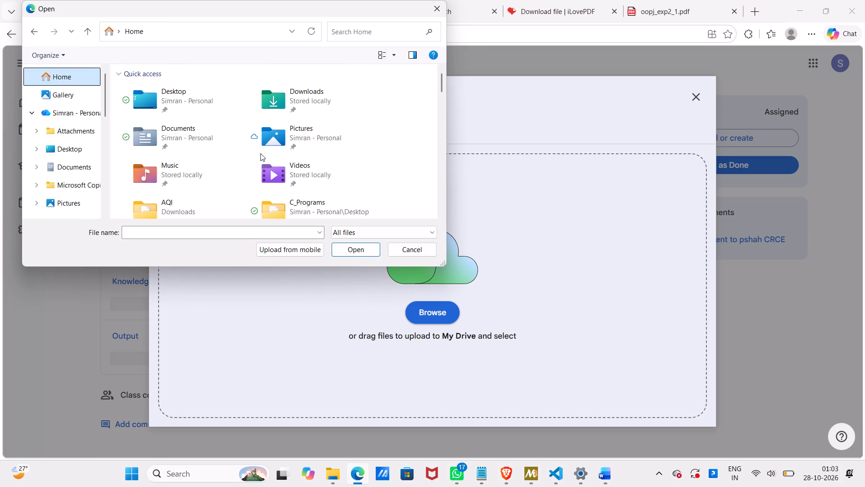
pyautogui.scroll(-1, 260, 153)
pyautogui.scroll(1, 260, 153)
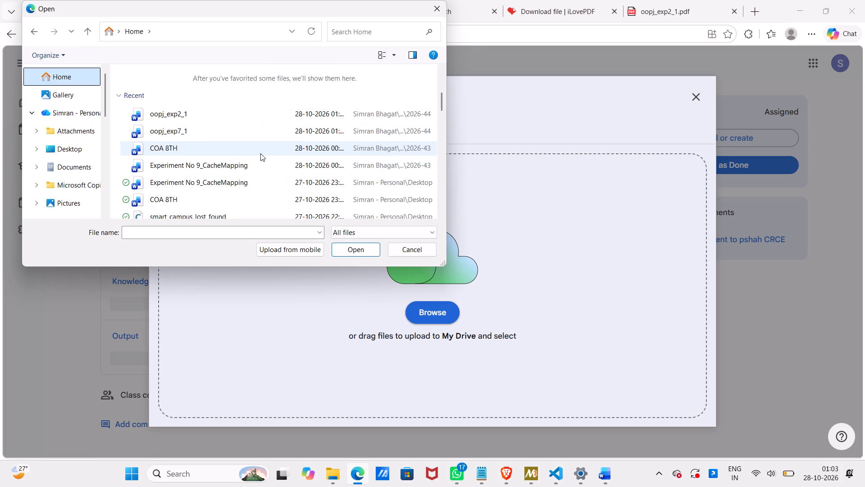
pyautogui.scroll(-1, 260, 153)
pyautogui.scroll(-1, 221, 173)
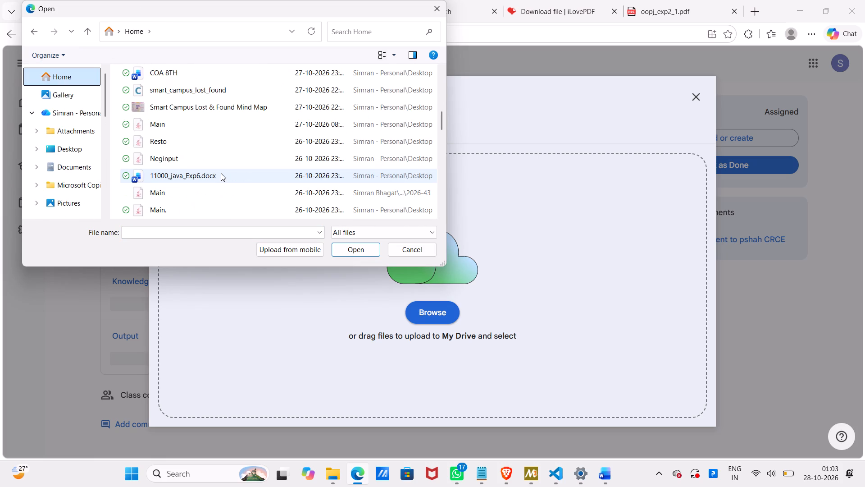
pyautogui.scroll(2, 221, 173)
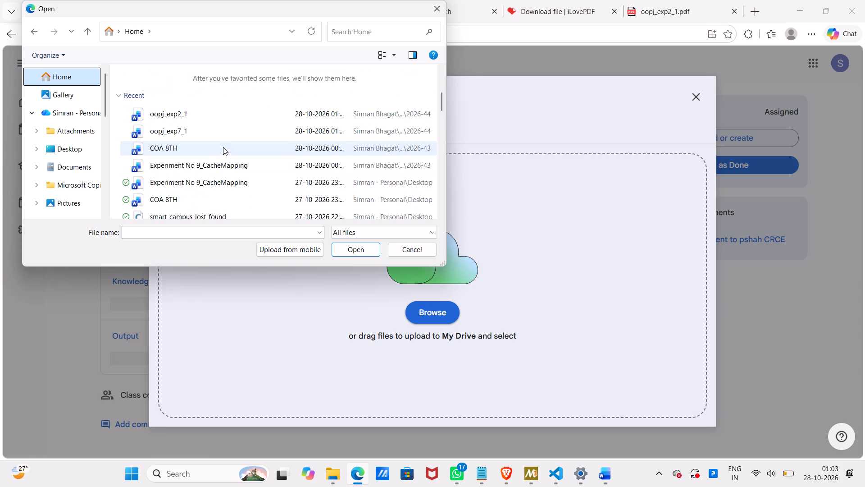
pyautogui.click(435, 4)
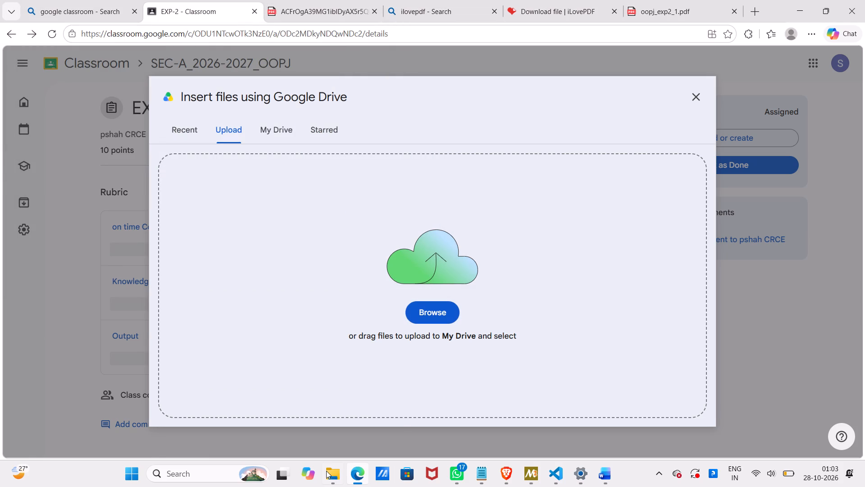
# Look through the recent files on File Explorer's Home page for the converted oopj_exp2_1 PDF and minimise the window.
pyautogui.doubleClick(326, 471)
pyautogui.click(326, 471)
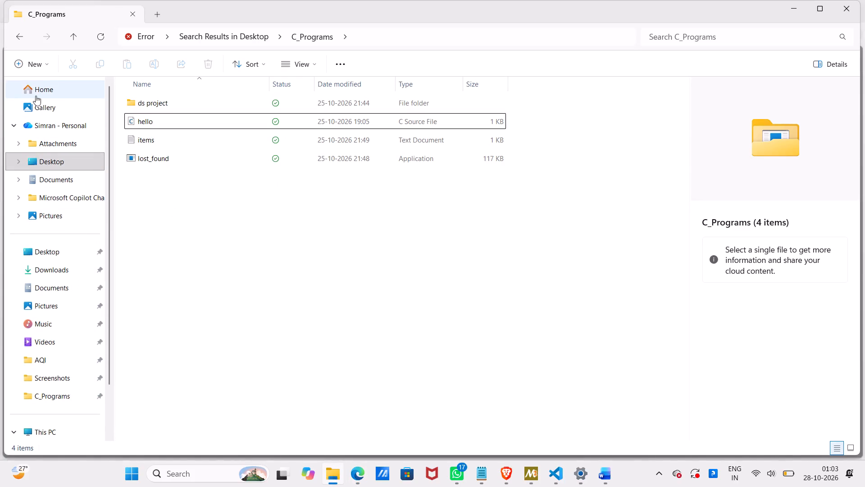
pyautogui.click(31, 89)
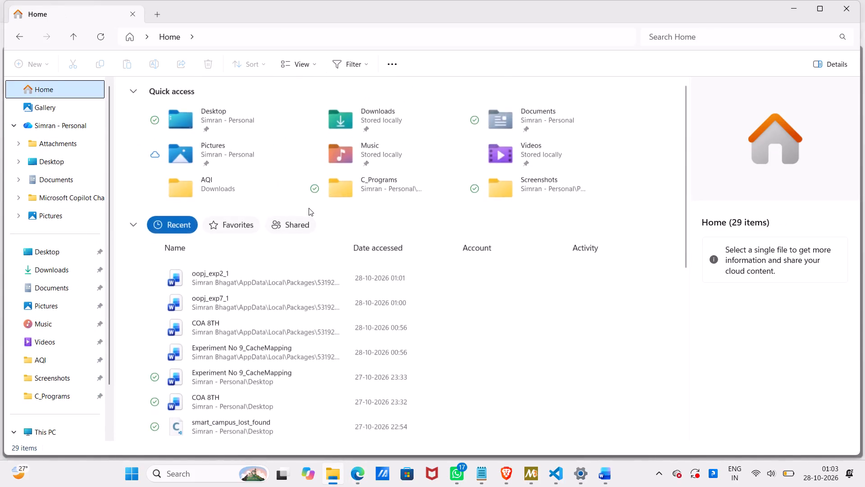
pyautogui.scroll(19, 309, 208)
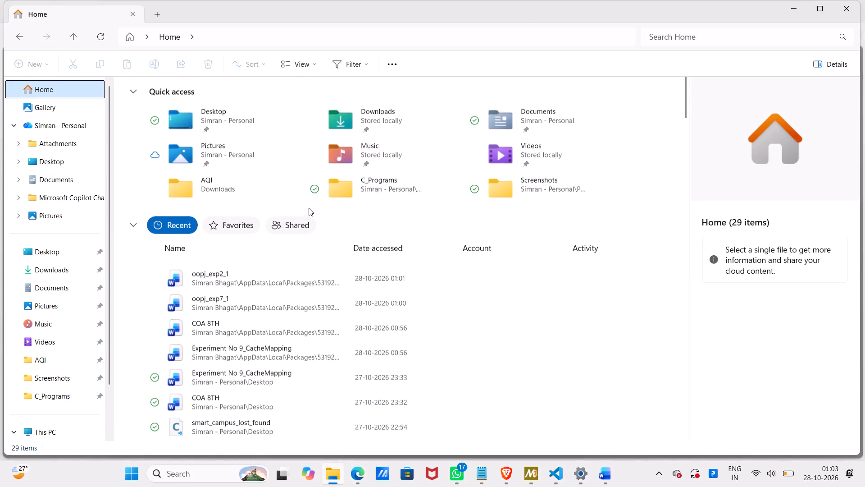
pyautogui.scroll(-8, 309, 208)
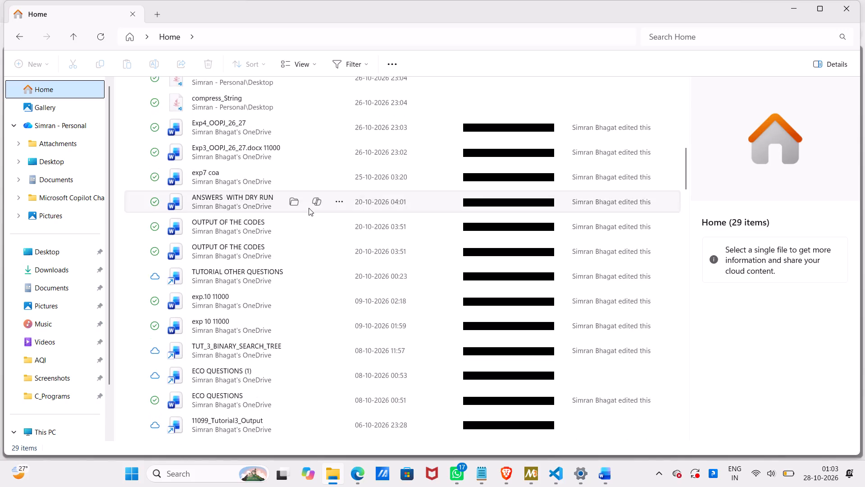
pyautogui.scroll(12, 309, 208)
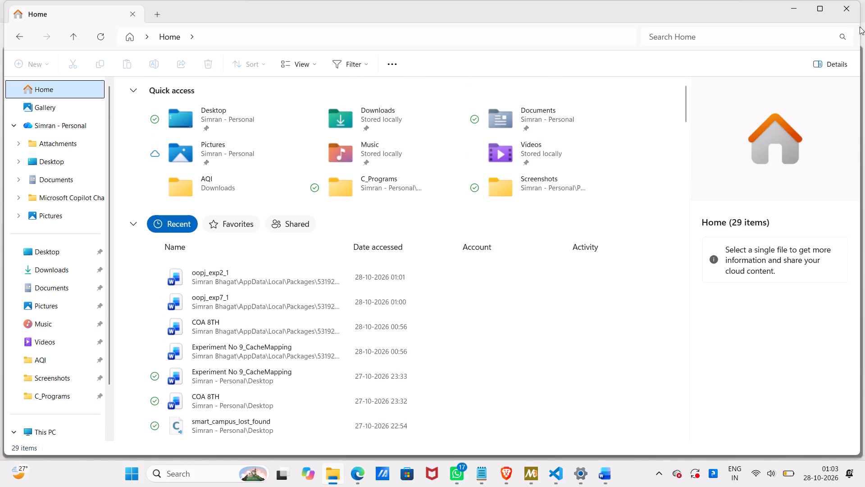
pyautogui.click(786, 0)
pyautogui.click(797, 5)
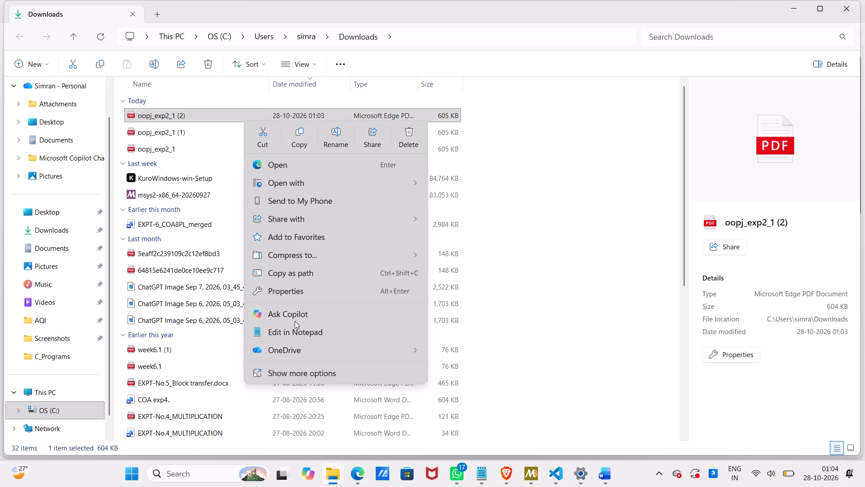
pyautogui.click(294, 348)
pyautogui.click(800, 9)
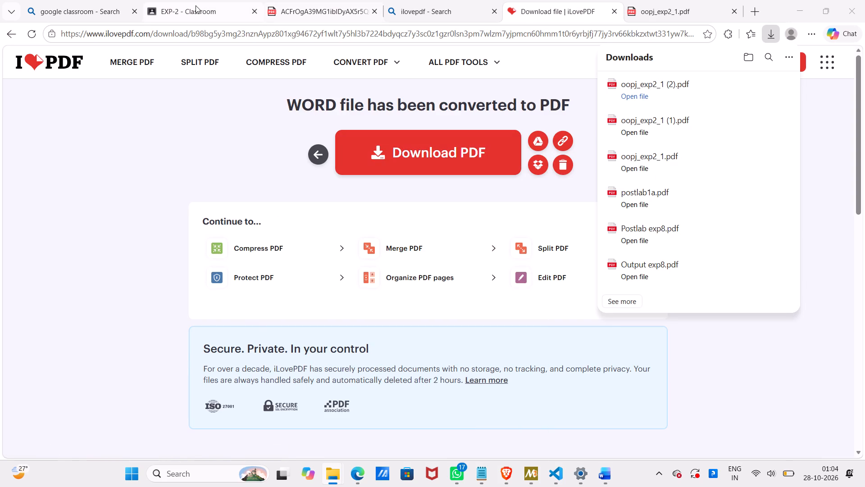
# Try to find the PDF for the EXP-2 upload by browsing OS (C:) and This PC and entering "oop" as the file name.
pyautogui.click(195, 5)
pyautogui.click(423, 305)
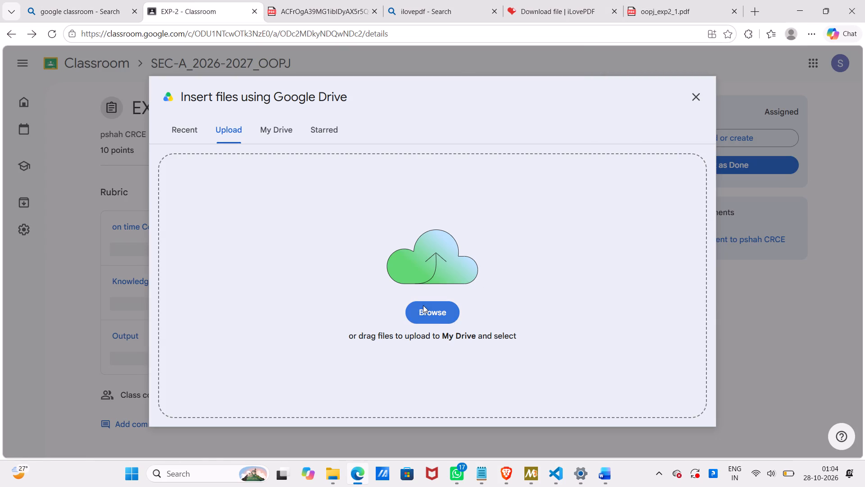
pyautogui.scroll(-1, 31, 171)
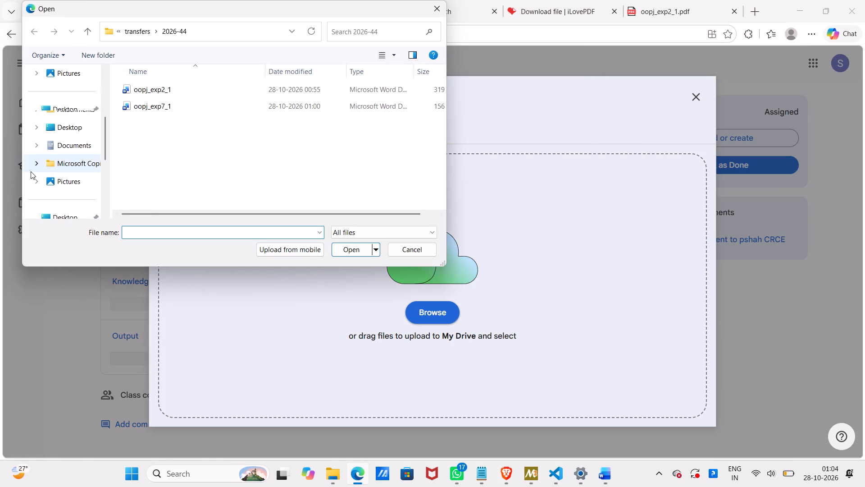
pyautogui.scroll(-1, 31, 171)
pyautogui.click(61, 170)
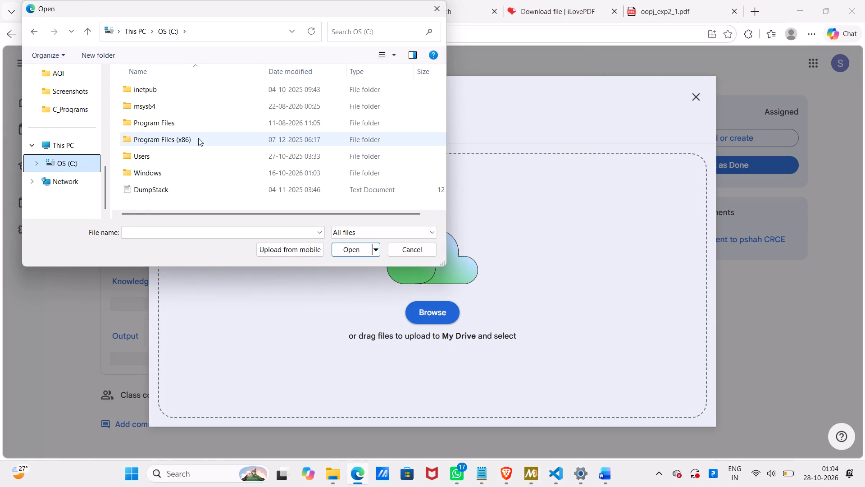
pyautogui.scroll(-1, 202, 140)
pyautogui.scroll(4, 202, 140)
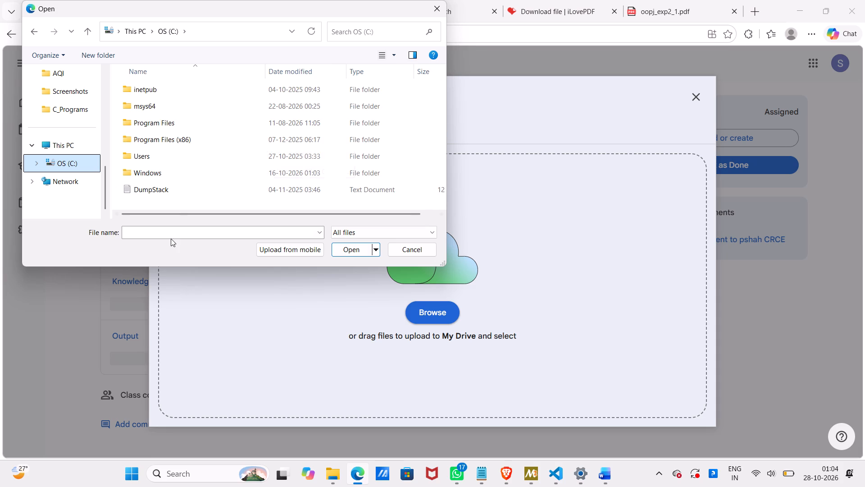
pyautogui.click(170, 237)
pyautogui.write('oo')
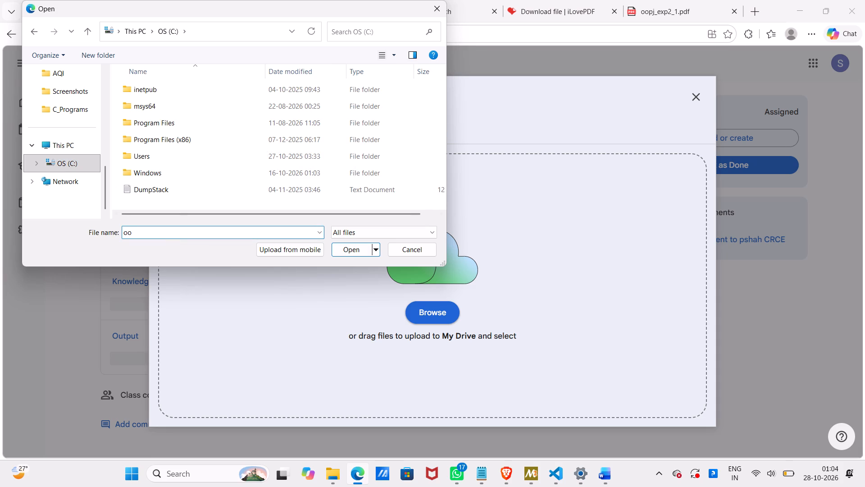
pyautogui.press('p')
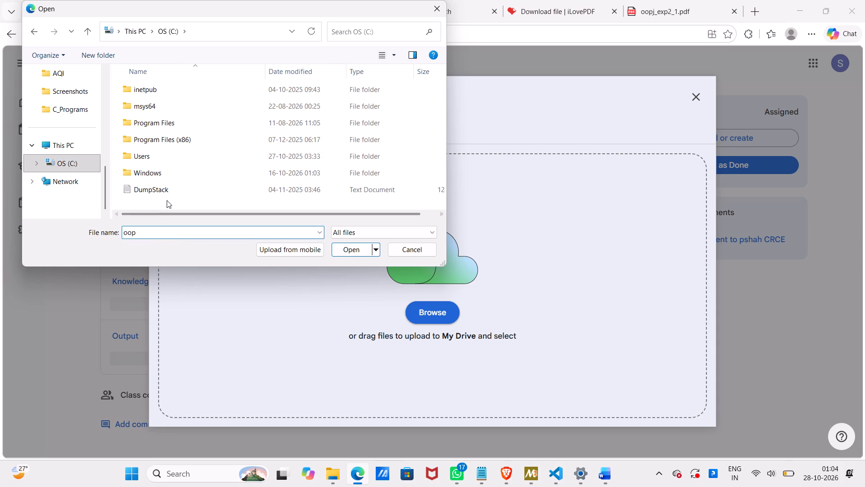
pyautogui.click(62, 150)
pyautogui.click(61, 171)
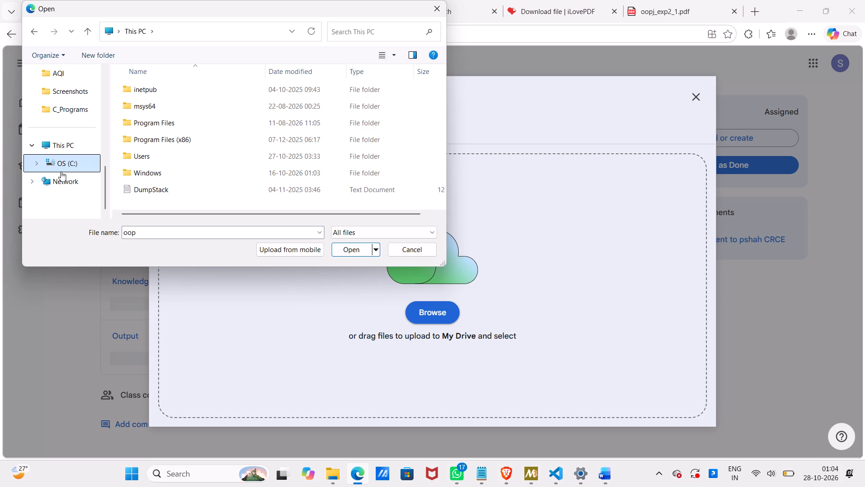
# Look for the EXP-2 PDF in the file selection by browsing OS (C:), Users and the personal user folder.
pyautogui.click(332, 473)
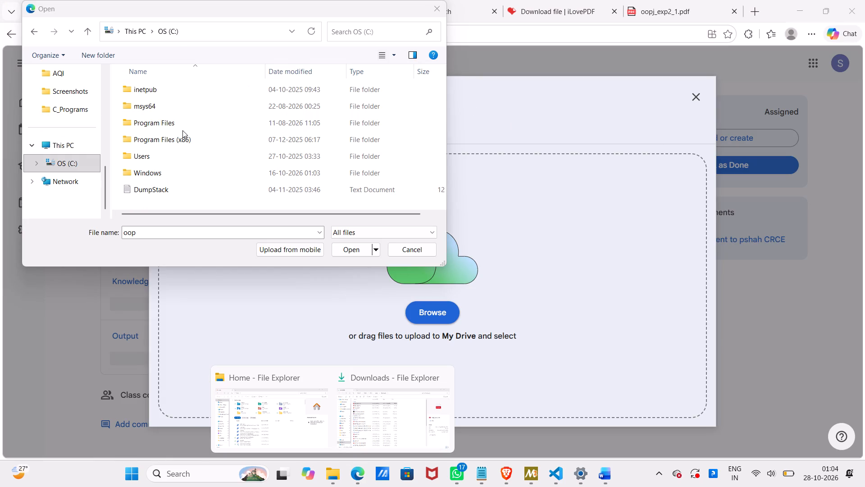
pyautogui.click(189, 160)
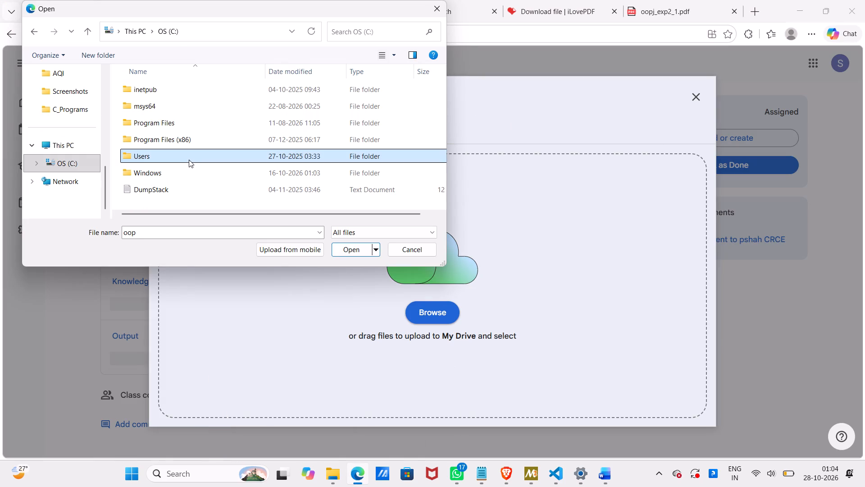
pyautogui.doubleClick(189, 160)
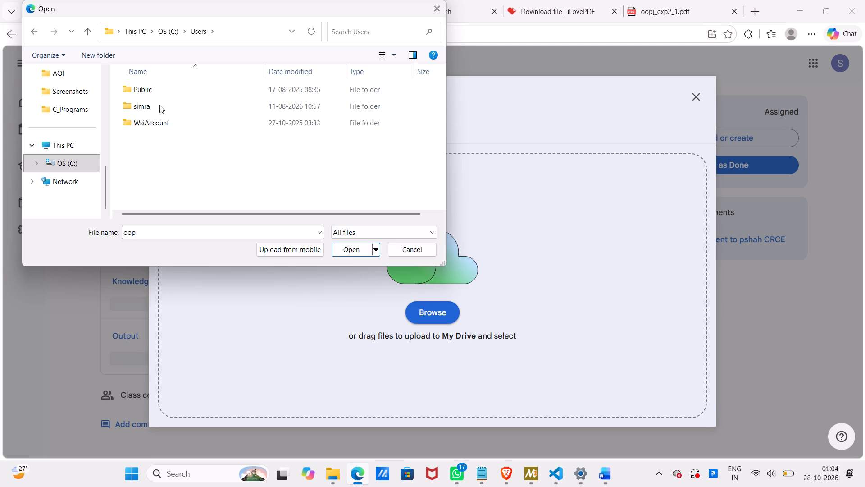
pyautogui.doubleClick(156, 103)
pyautogui.scroll(-1, 174, 151)
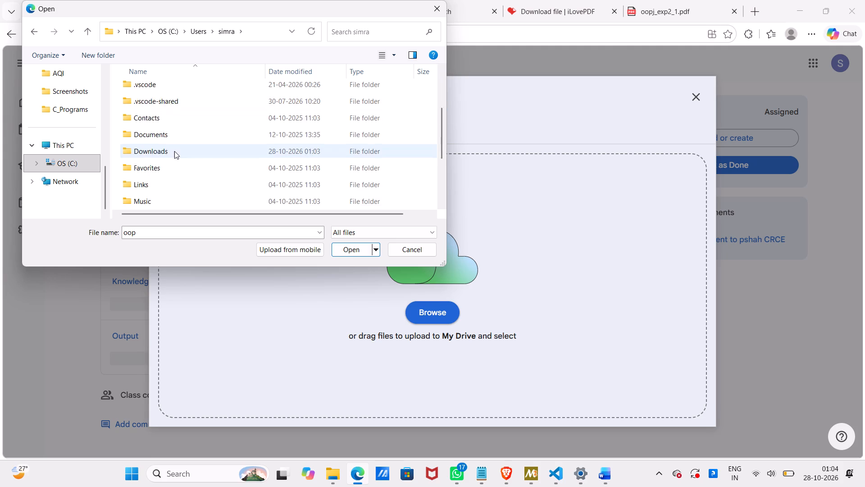
pyautogui.scroll(-9, 174, 151)
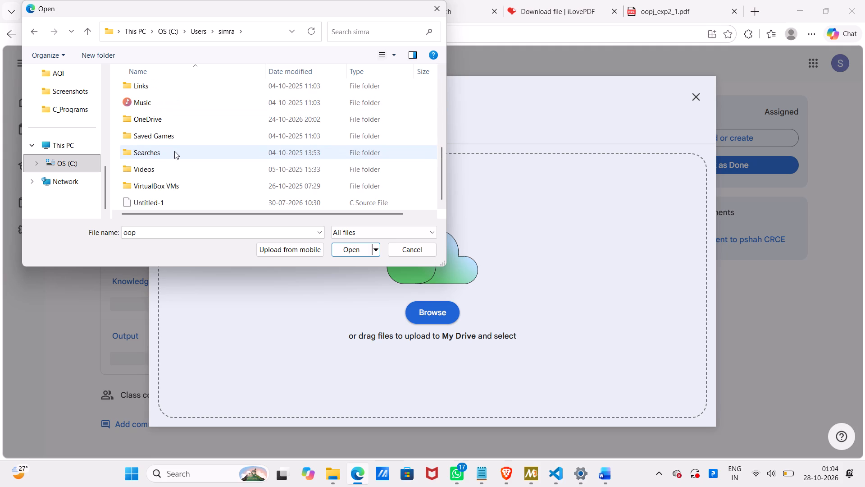
pyautogui.scroll(-1, 174, 151)
# Look through the personal user folder's contents again for the PDF and go back to the Users folder.
pyautogui.click(332, 478)
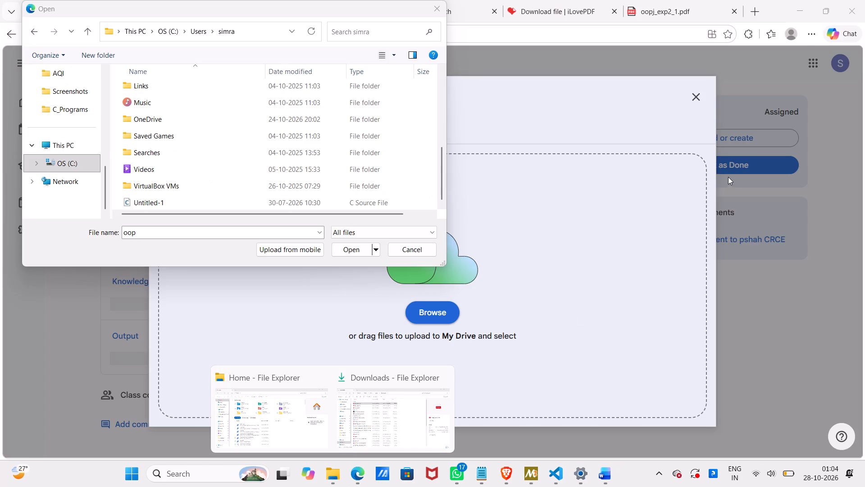
pyautogui.scroll(10, 209, 156)
pyautogui.scroll(-7, 209, 156)
pyautogui.scroll(10, 209, 156)
pyautogui.scroll(-7, 209, 156)
pyautogui.scroll(10, 209, 156)
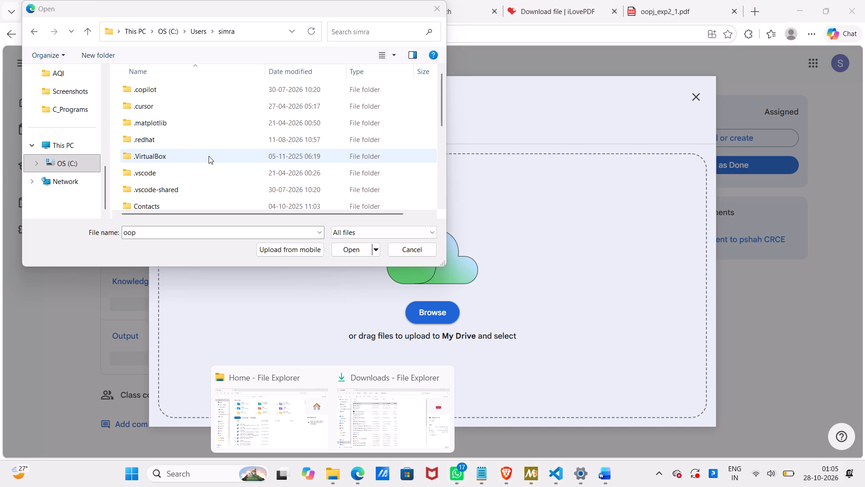
pyautogui.scroll(-5, 209, 156)
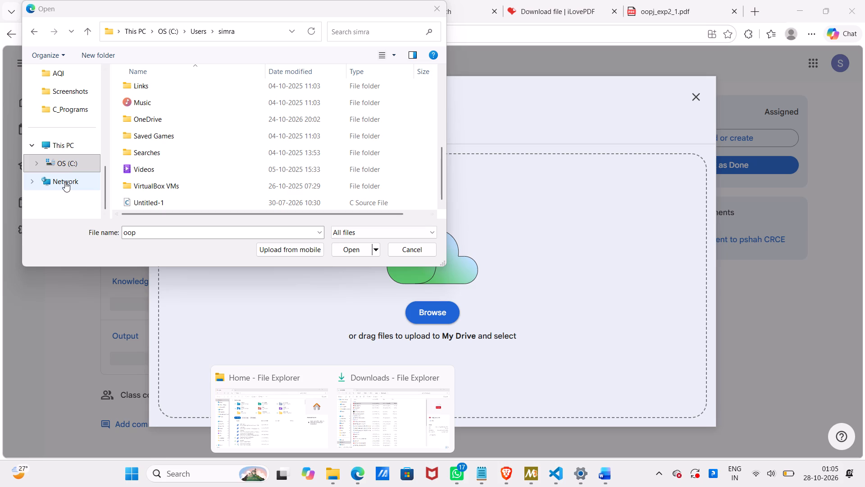
pyautogui.click(33, 38)
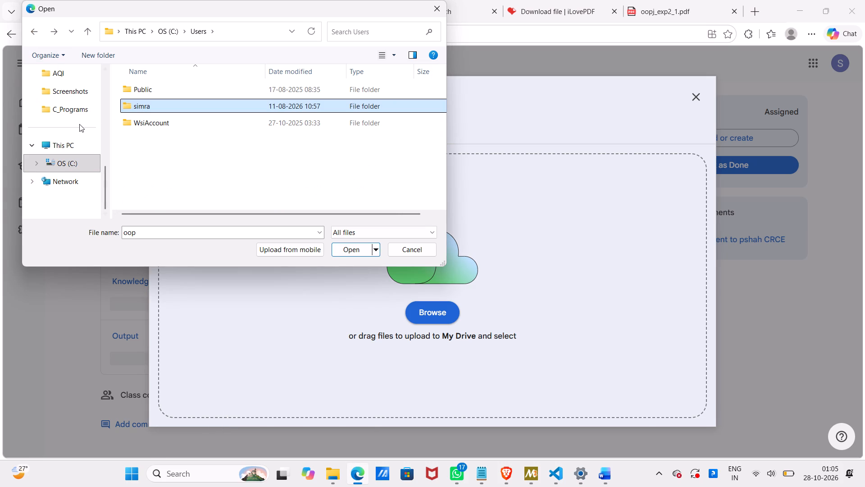
# Attach the oopj_exp2_1 PDF from the Downloads folder to the EXP-2 assignment.
pyautogui.scroll(1, 79, 124)
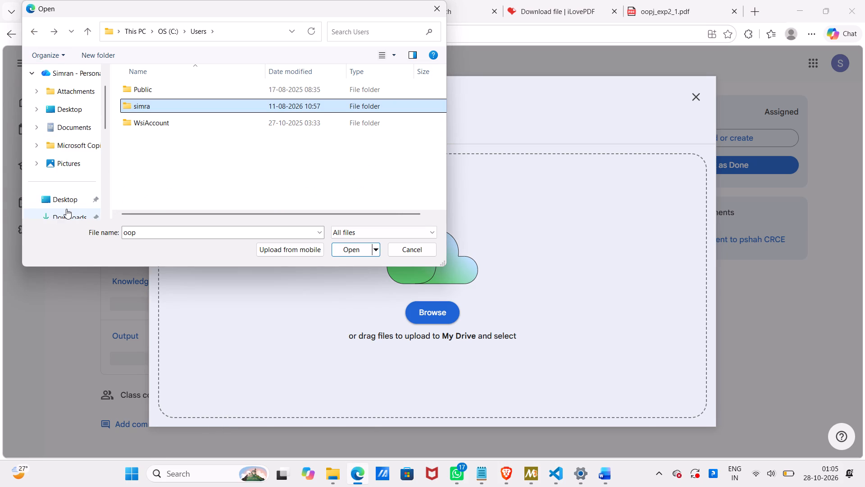
pyautogui.click(66, 209)
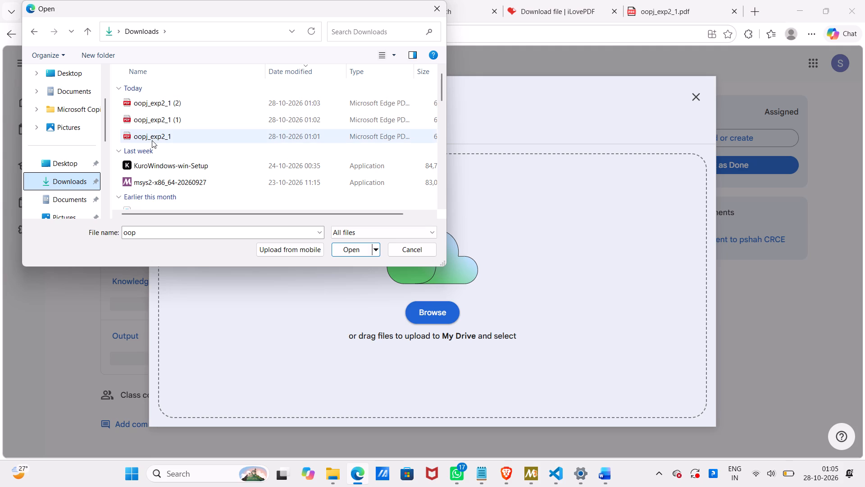
pyautogui.click(139, 118)
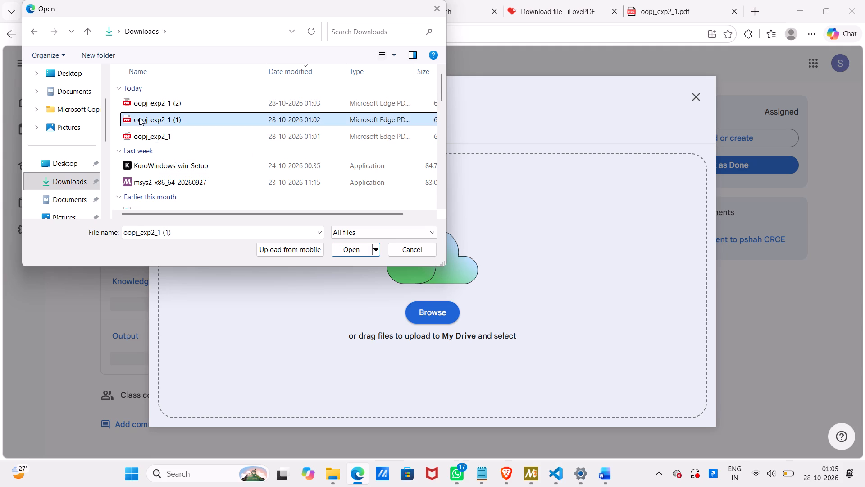
pyautogui.click(145, 134)
pyautogui.click(348, 251)
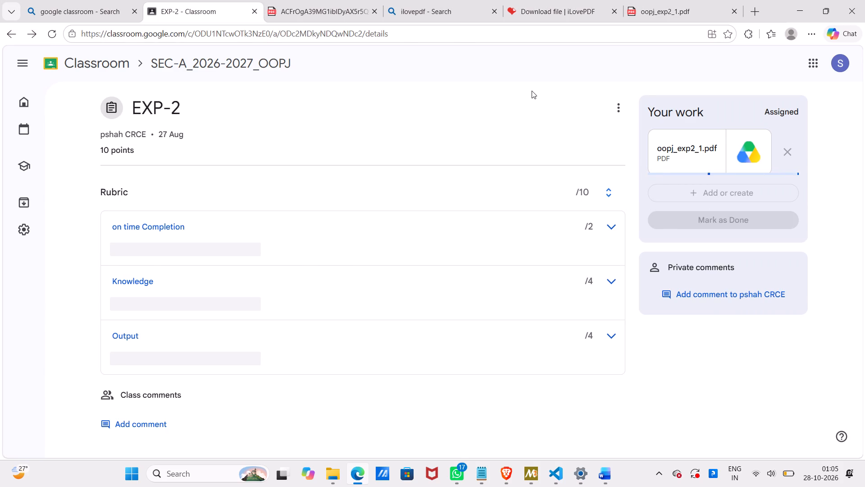
# Hand in the EXP-2 assignment with the attached oopj_exp2_1.pdf.
pyautogui.click(671, 216)
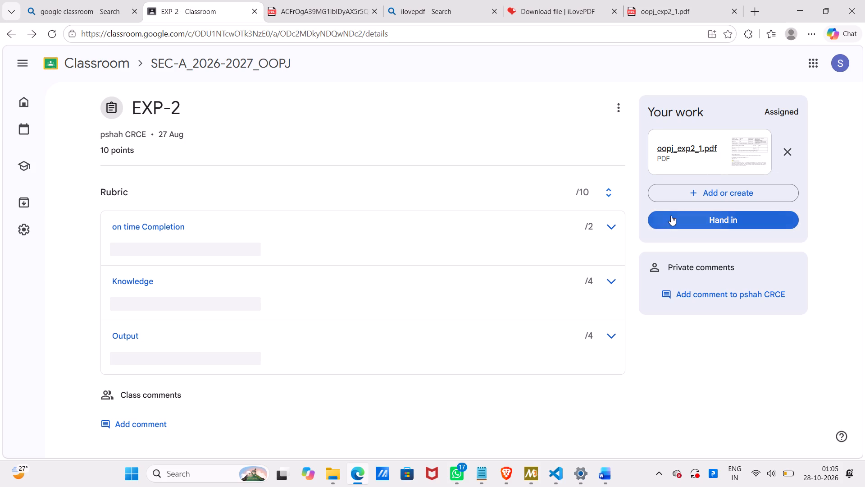
pyautogui.click(511, 300)
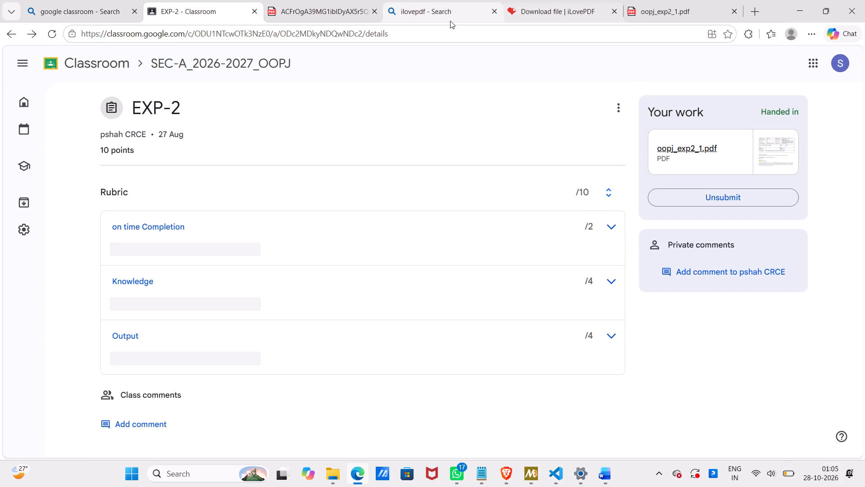
# Return to iLovePDF's home page and open the Word to PDF converter for another file.
pyautogui.click(526, 9)
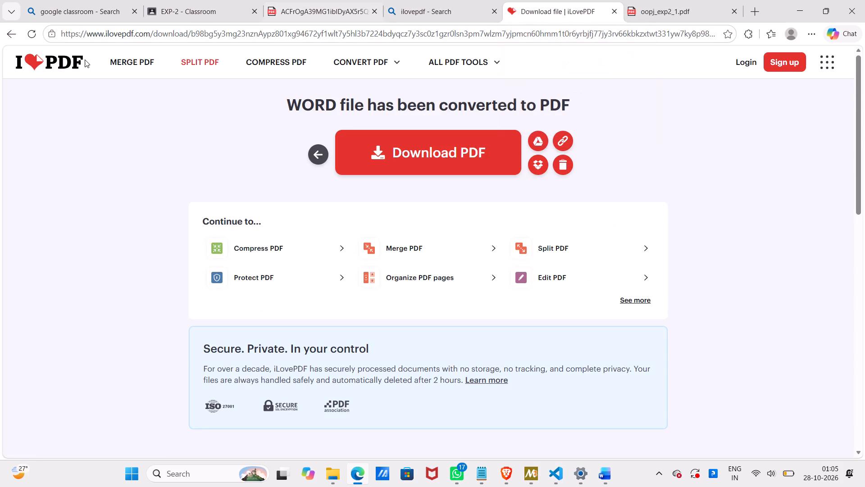
pyautogui.click(9, 30)
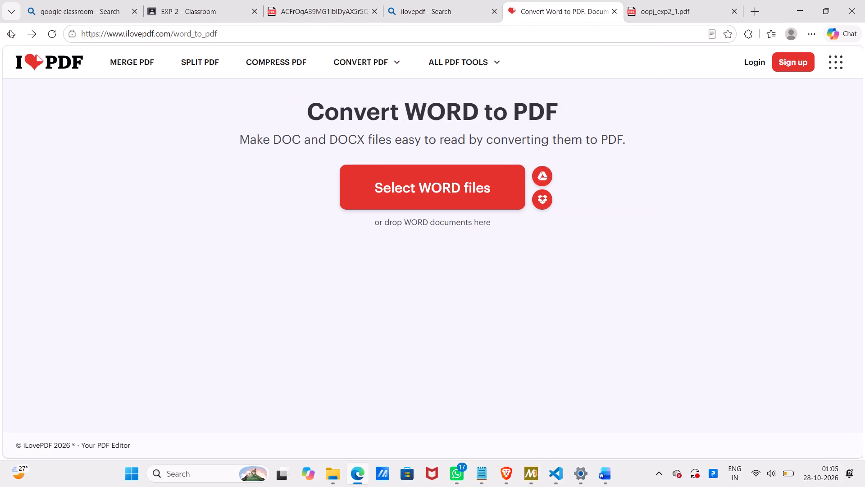
pyautogui.click(9, 30)
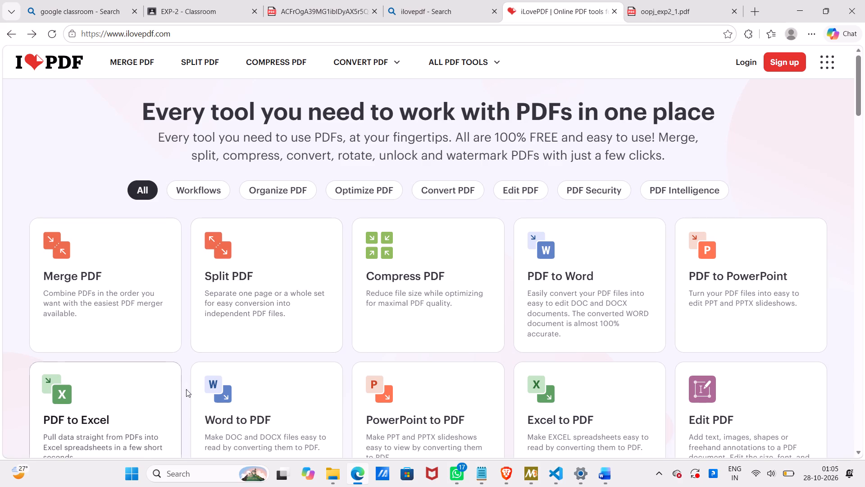
pyautogui.click(255, 404)
# Open the handed-in oopj_exp2_1.pdf in the EXP-2 assignment and review its pages from first to last.
pyautogui.click(222, 8)
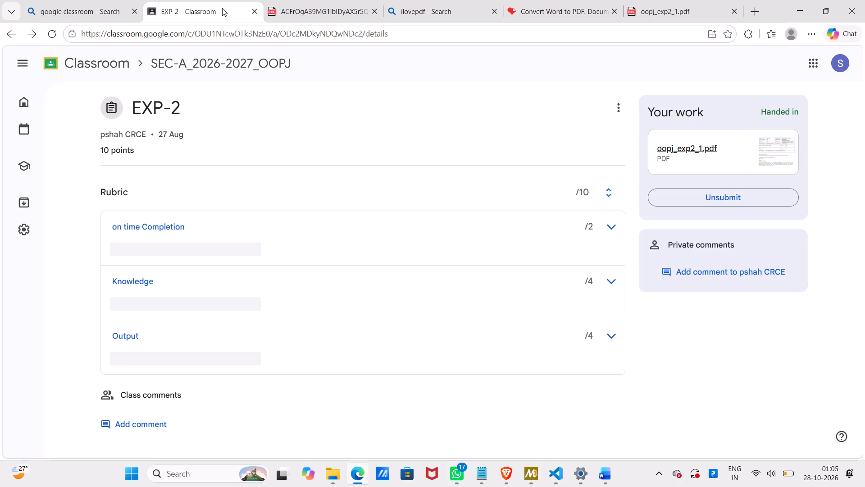
pyautogui.click(678, 142)
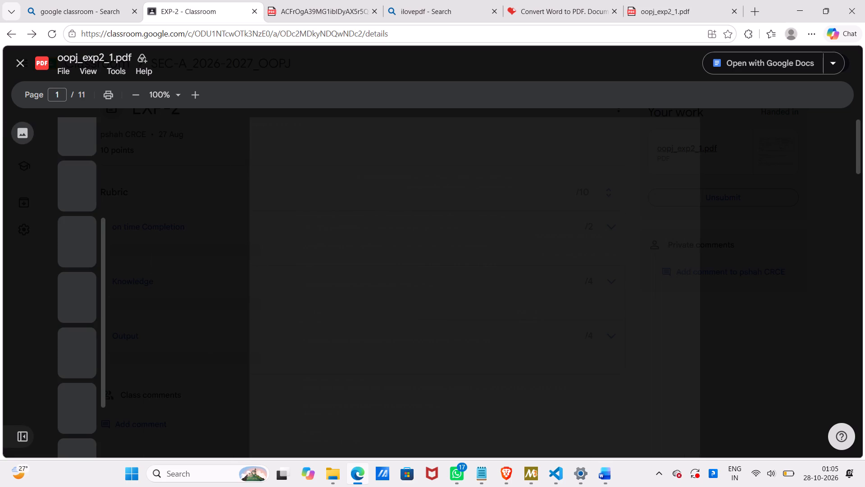
pyautogui.scroll(-4, 482, 274)
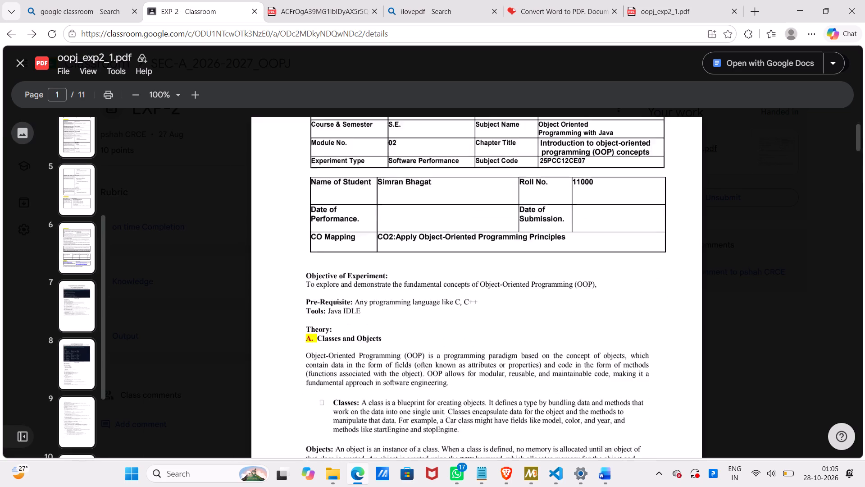
pyautogui.scroll(-7, 482, 274)
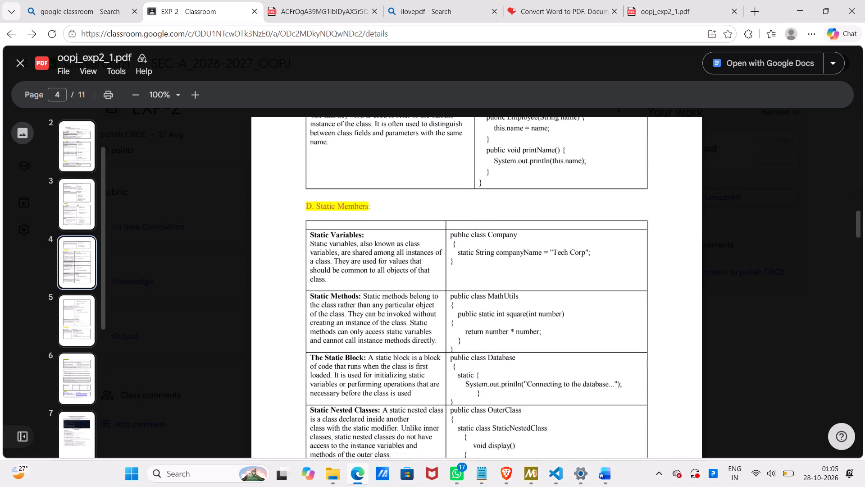
pyautogui.scroll(-9, 482, 274)
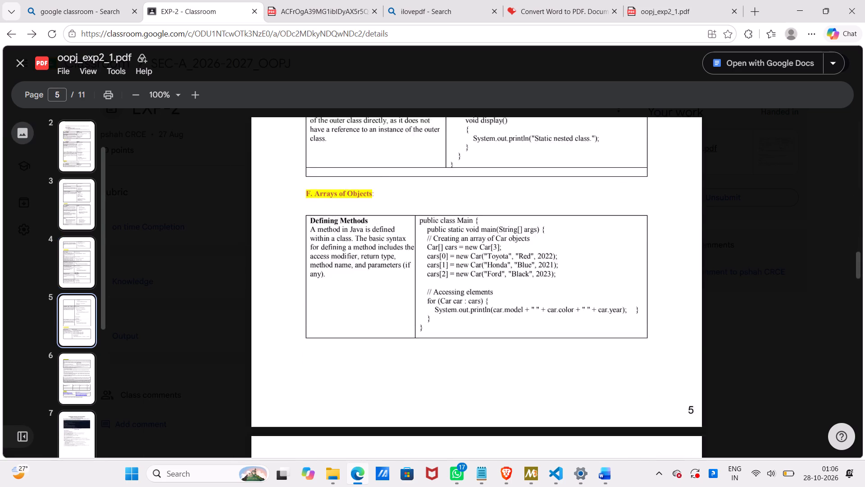
pyautogui.scroll(-9, 482, 274)
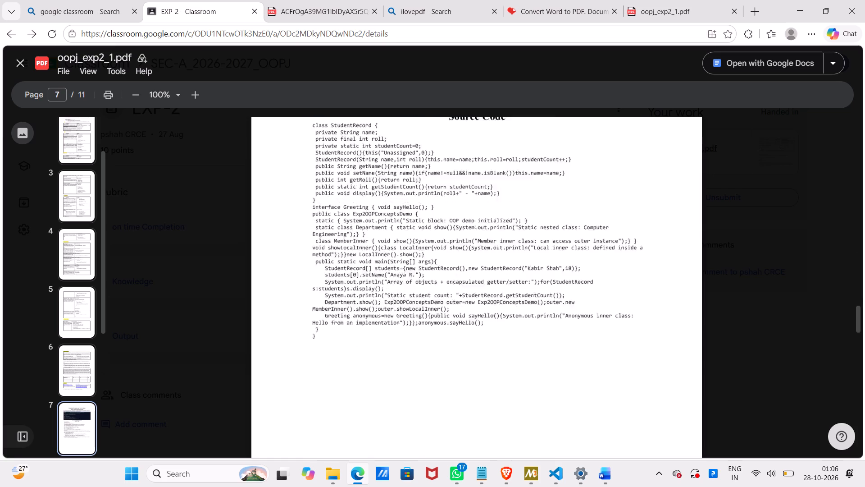
pyautogui.scroll(-16, 482, 274)
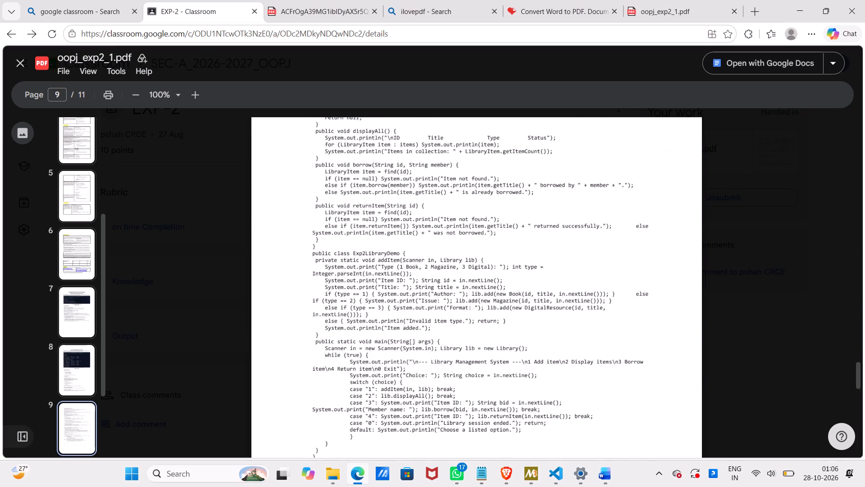
pyautogui.scroll(-7, 482, 274)
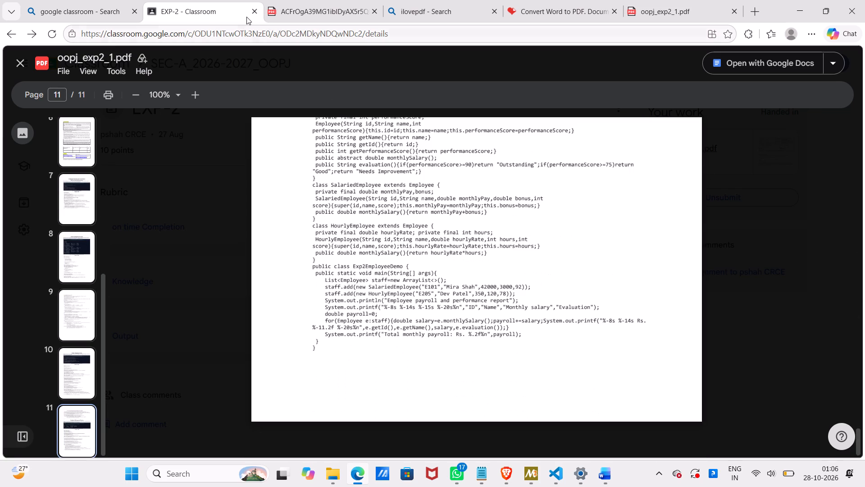
pyautogui.click(520, 7)
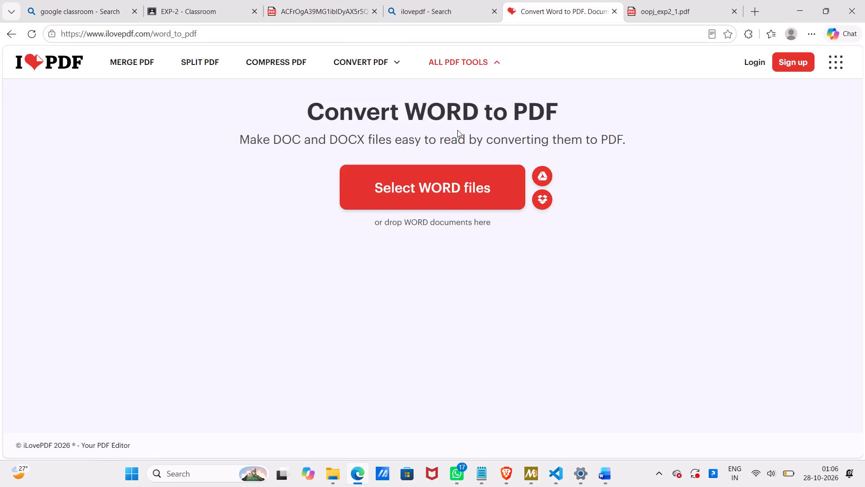
pyautogui.click(477, 191)
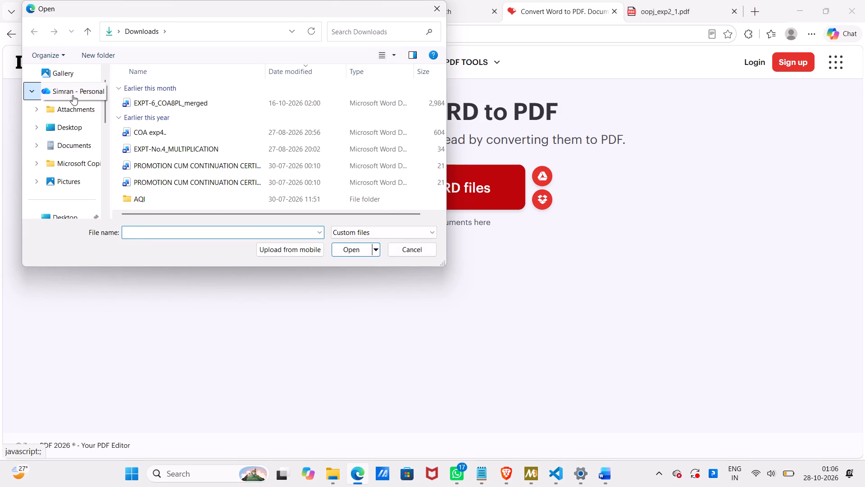
pyautogui.write('oo')
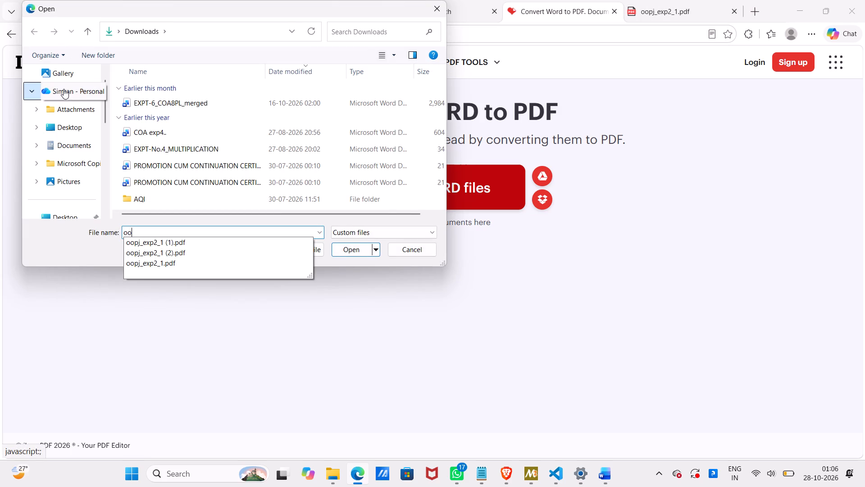
pyautogui.scroll(4, 64, 90)
pyautogui.click(65, 72)
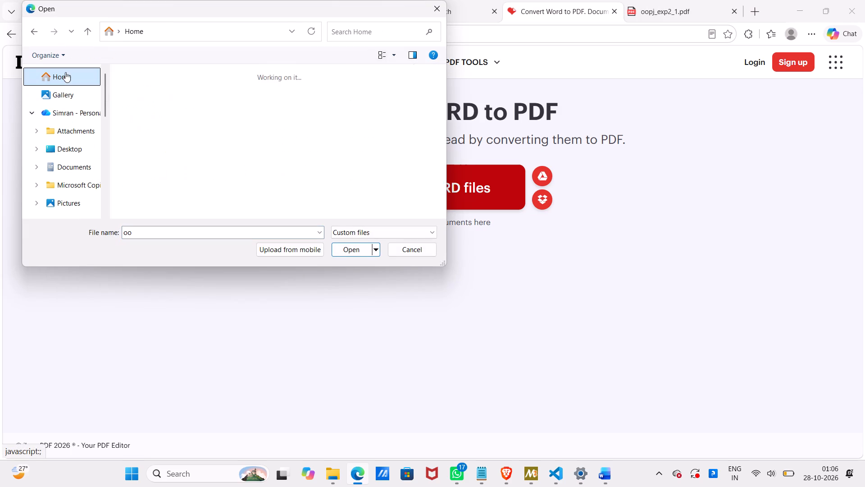
pyautogui.scroll(-1, 226, 179)
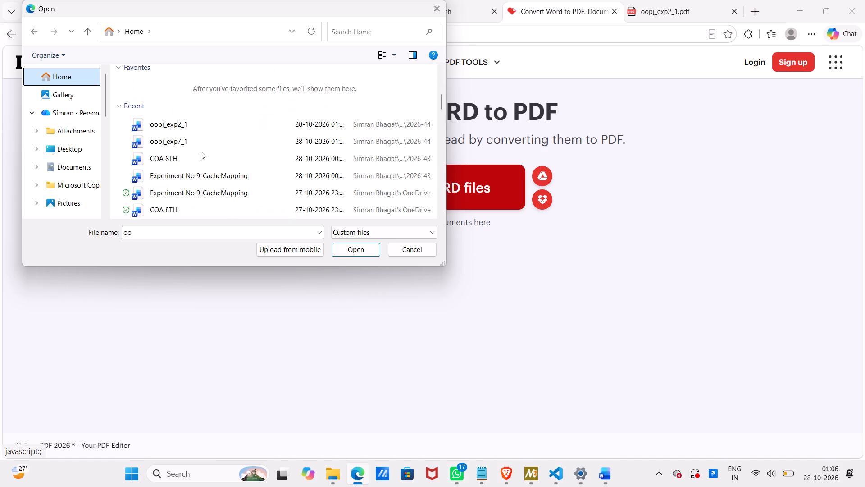
pyautogui.click(189, 144)
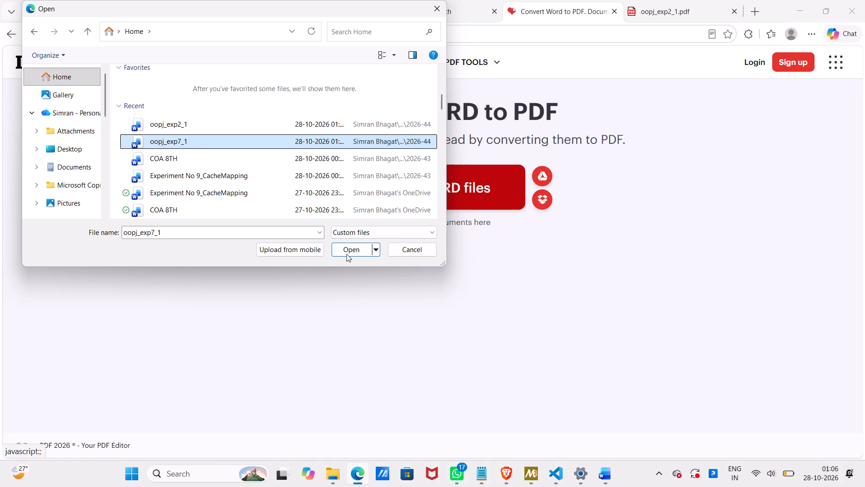
pyautogui.click(346, 251)
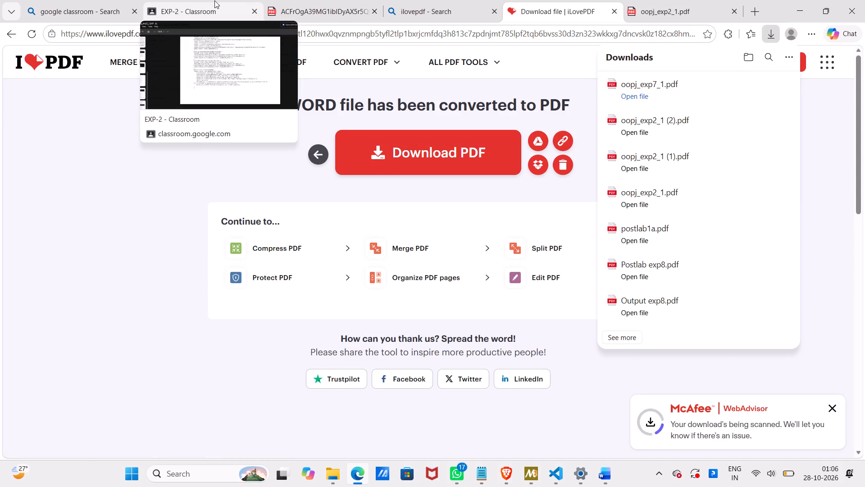
pyautogui.click(20, 60)
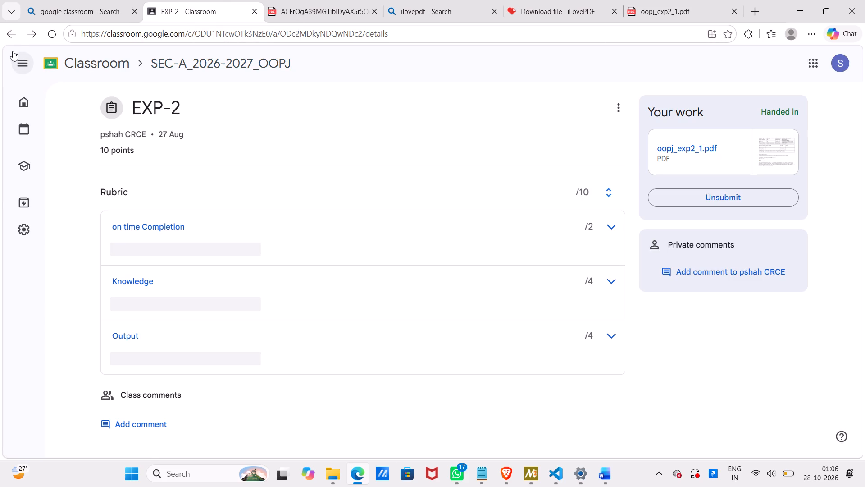
pyautogui.click(7, 41)
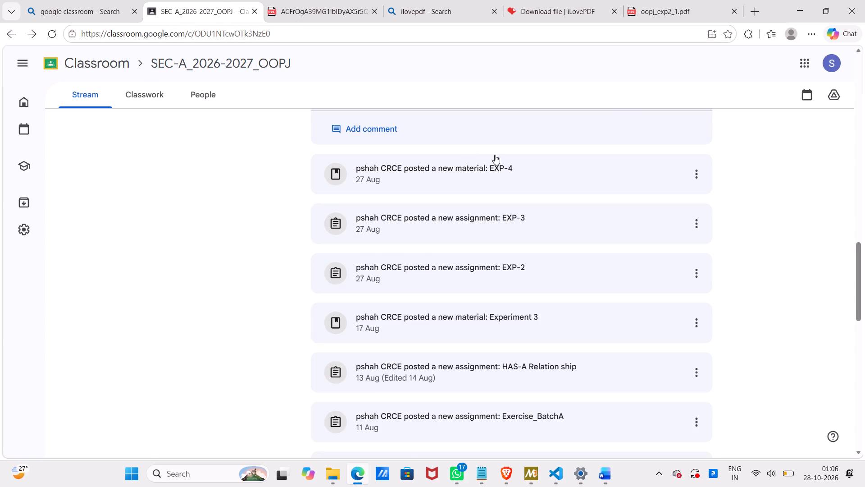
pyautogui.scroll(7, 495, 155)
pyautogui.click(495, 155)
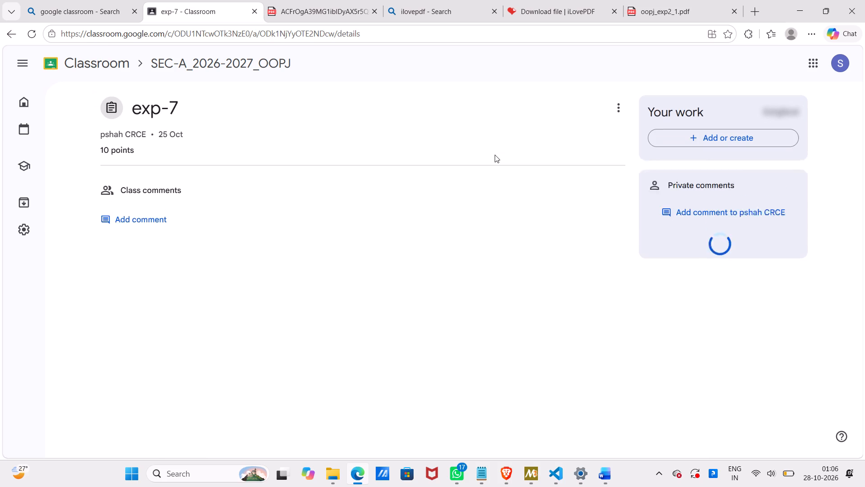
# Upload oopj_exp7_1.pdf from the Downloads folder as an attachment to the exp-7 assignment.
pyautogui.click(727, 137)
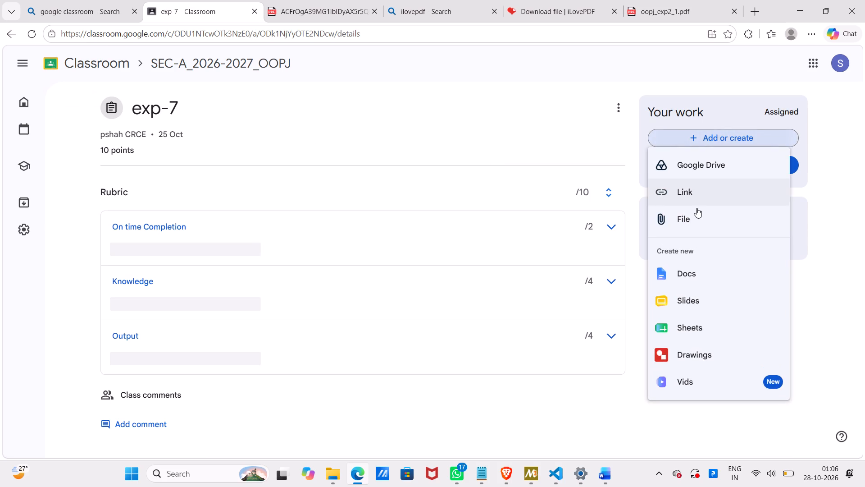
pyautogui.click(695, 211)
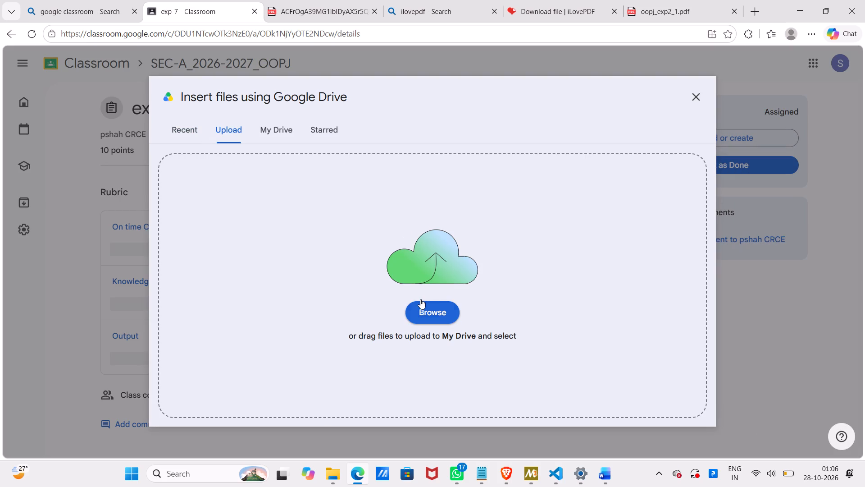
pyautogui.click(419, 306)
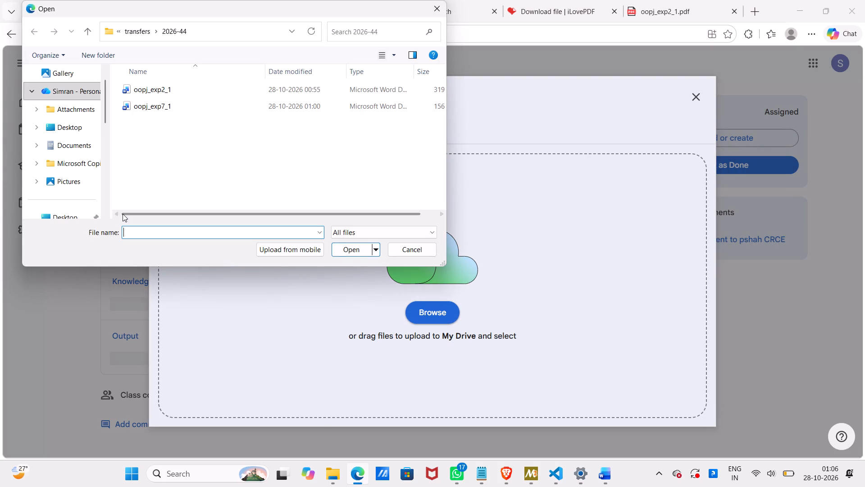
pyautogui.scroll(-1, 73, 147)
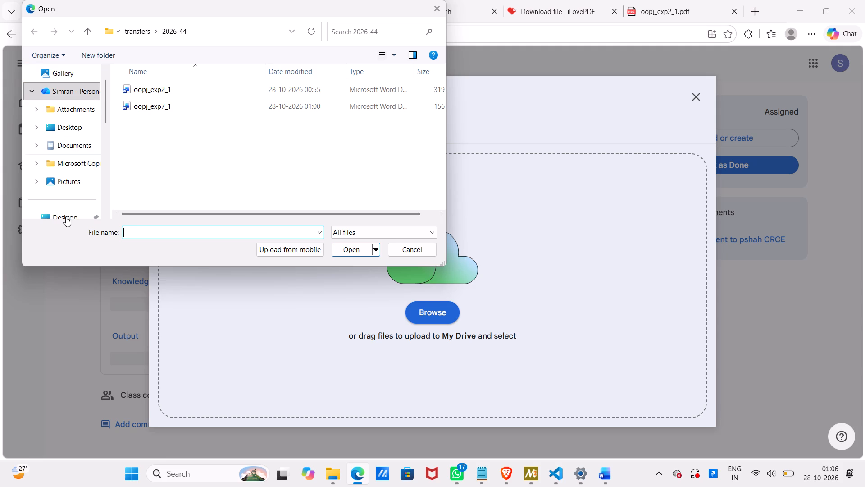
pyautogui.scroll(-1, 68, 177)
pyautogui.scroll(1, 72, 125)
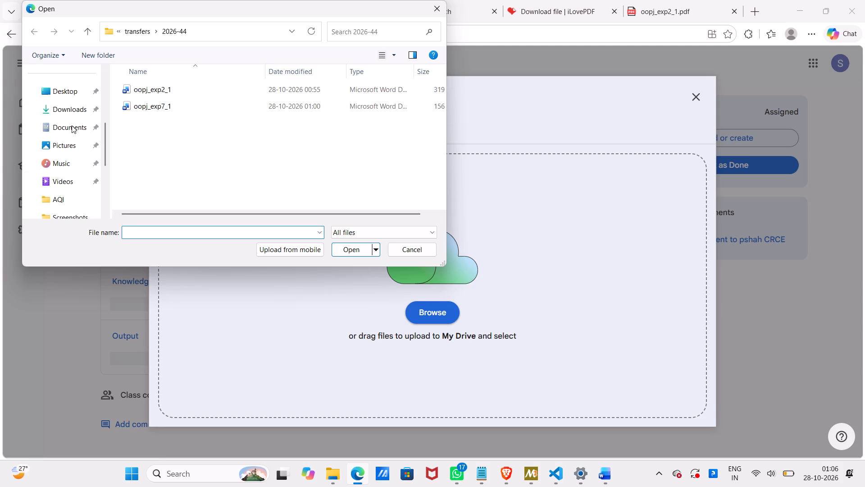
pyautogui.click(68, 102)
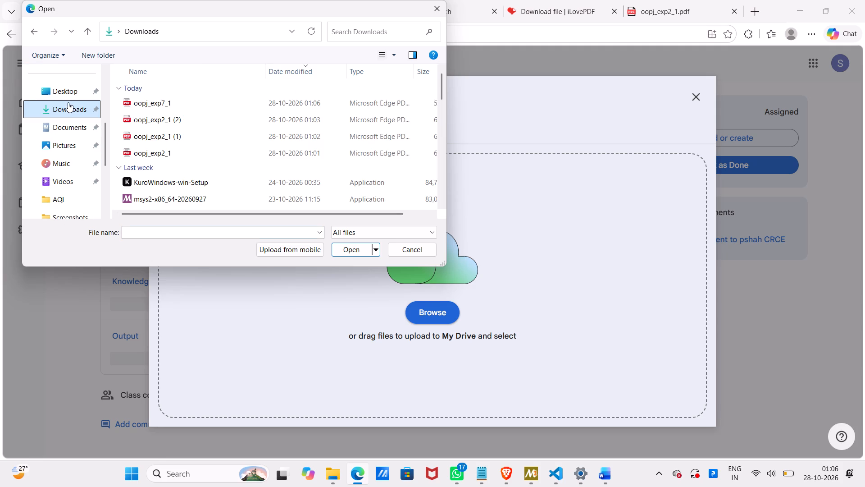
pyautogui.click(181, 98)
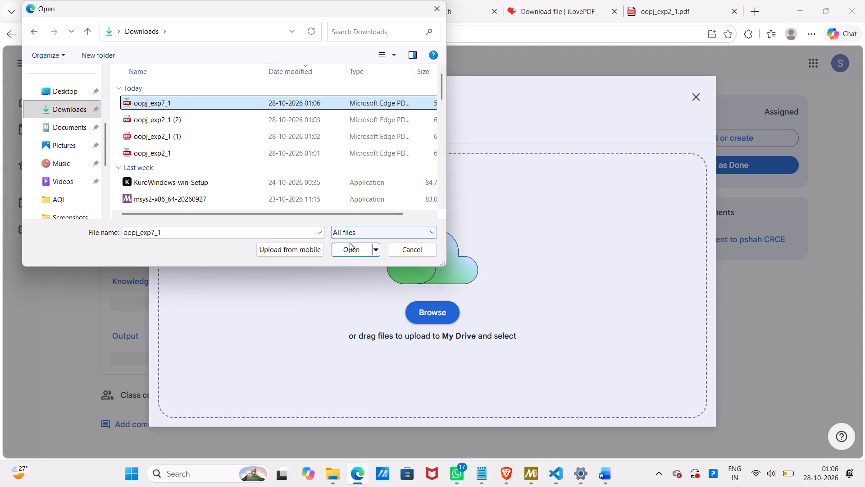
pyautogui.click(347, 247)
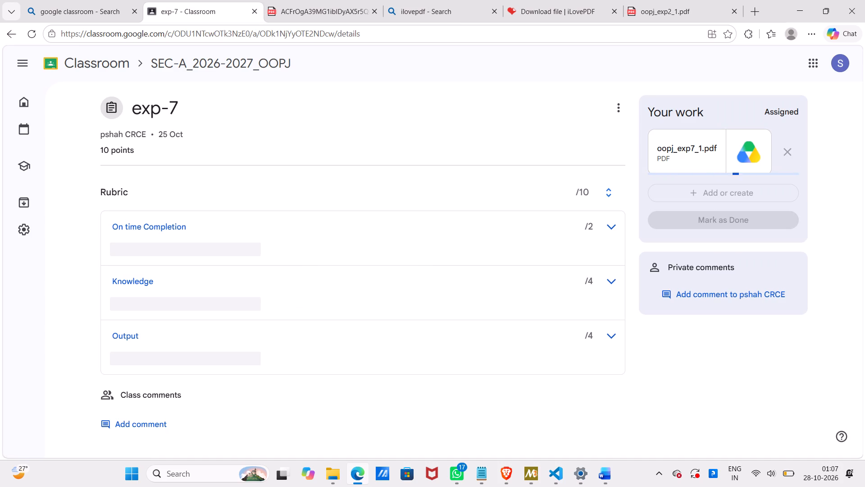
pyautogui.click(586, 193)
# Open the attached oopj_exp7_1.pdf and review its pages from first to last, including the completed multithreading programs and outputs.
pyautogui.click(679, 154)
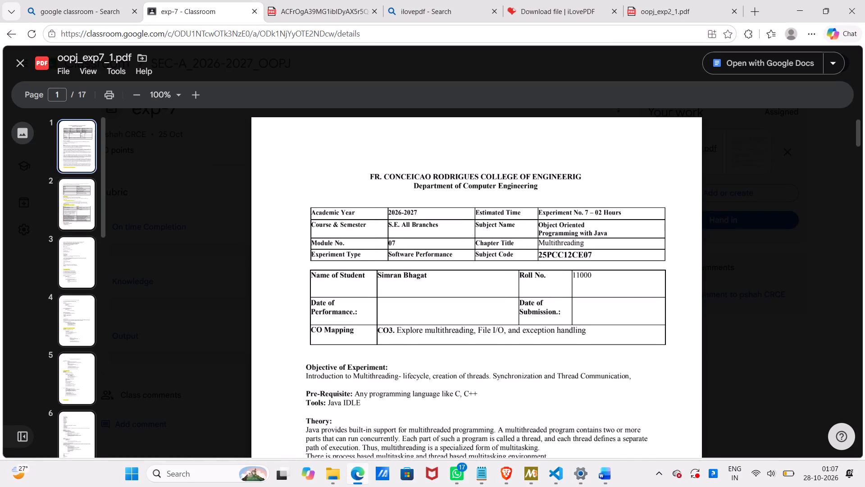
pyautogui.scroll(-10, 490, 263)
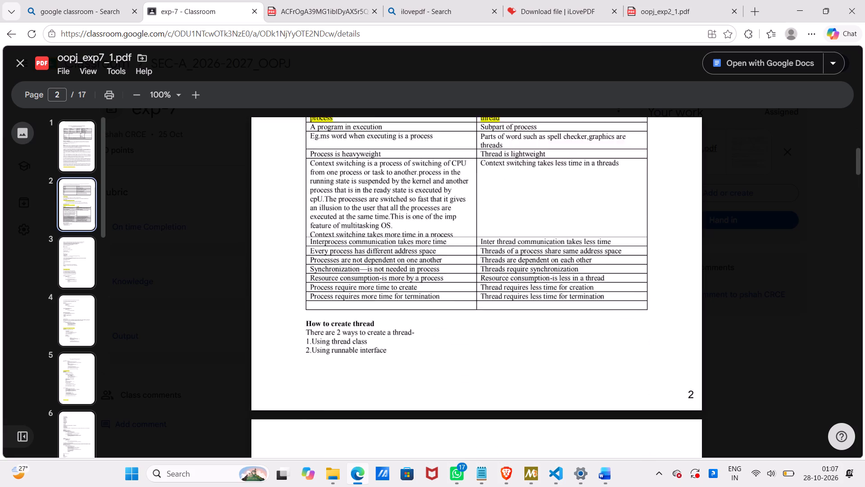
pyautogui.scroll(-7, 490, 263)
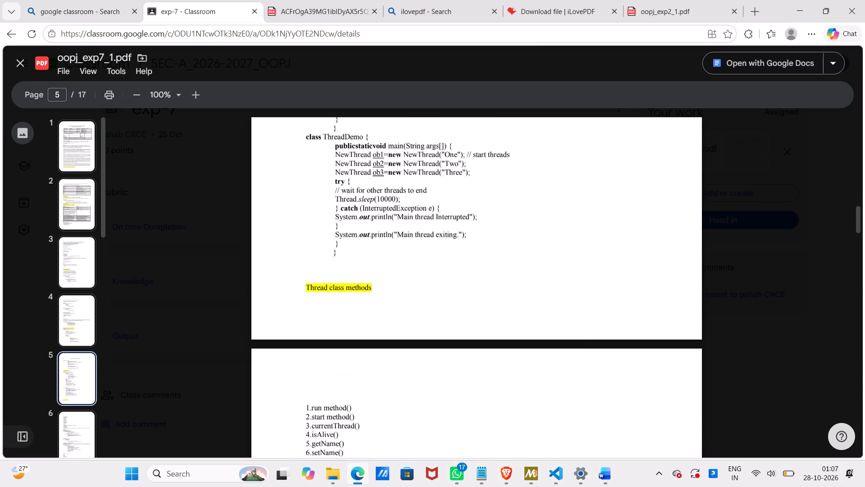
pyautogui.scroll(-9, 490, 263)
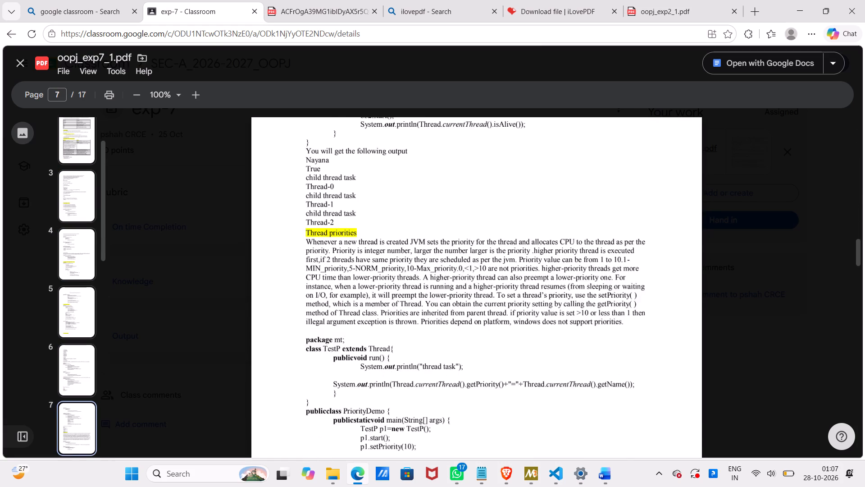
pyautogui.scroll(-9, 490, 263)
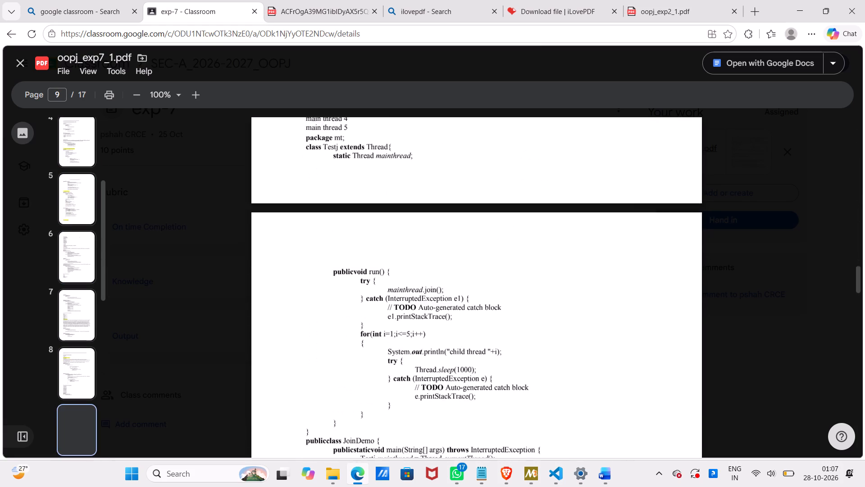
pyautogui.scroll(-11, 490, 263)
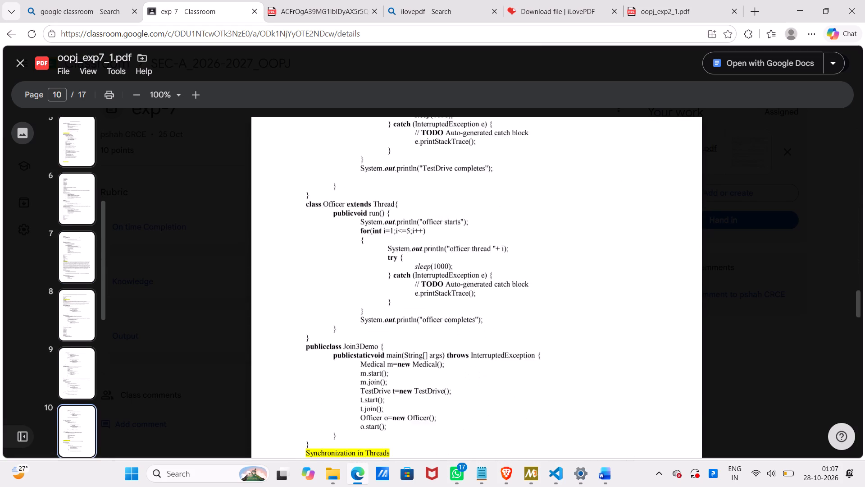
pyautogui.scroll(-11, 490, 263)
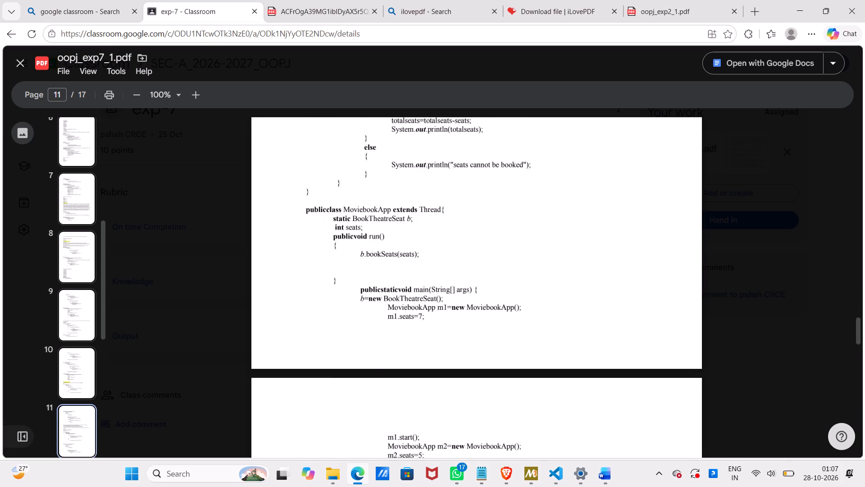
pyautogui.scroll(-9, 490, 263)
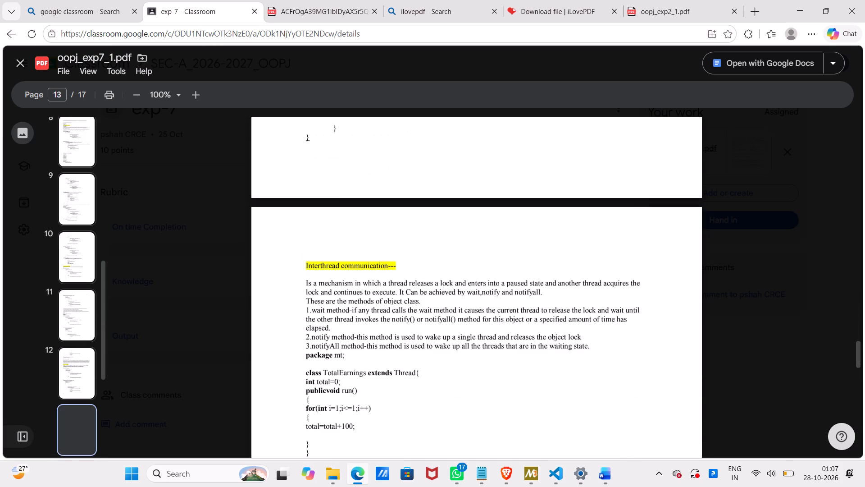
pyautogui.scroll(-2, 490, 263)
pyautogui.scroll(1, 490, 263)
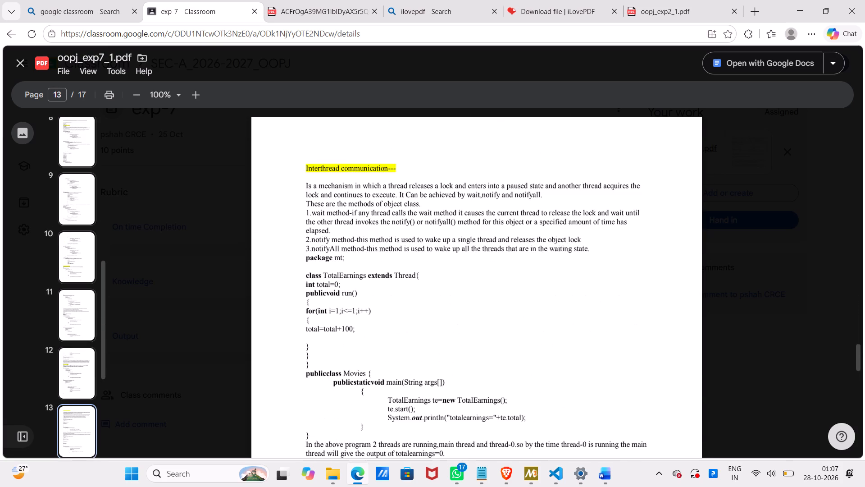
pyautogui.scroll(1, 490, 263)
pyautogui.scroll(-9, 490, 263)
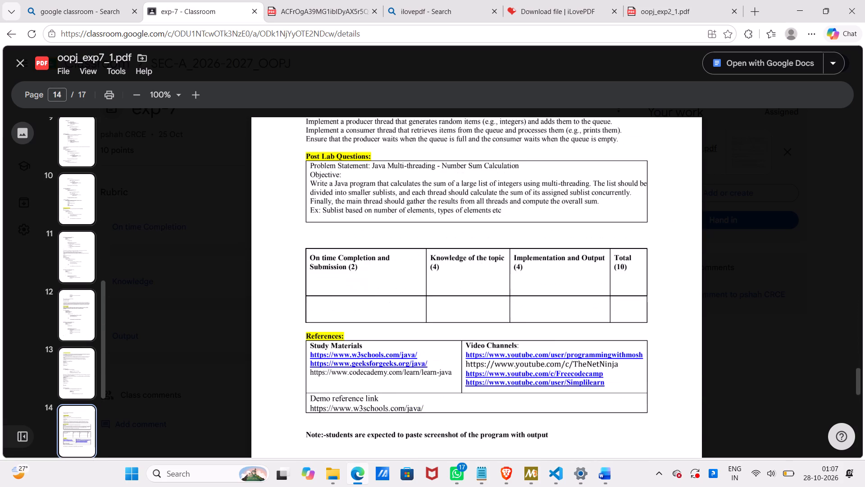
pyautogui.scroll(-8, 490, 263)
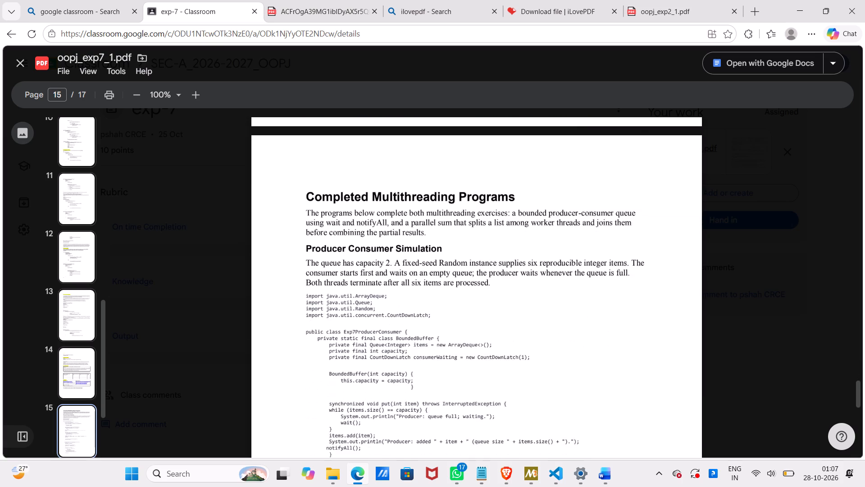
pyautogui.scroll(-10, 490, 263)
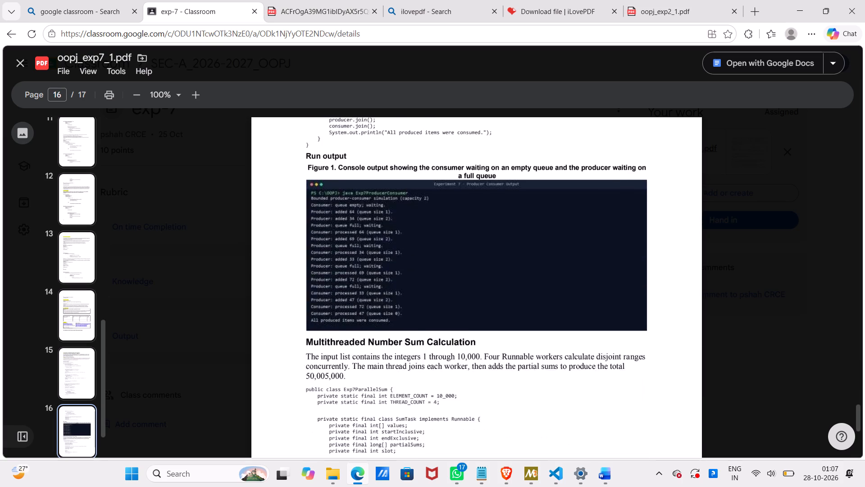
pyautogui.scroll(-8, 490, 263)
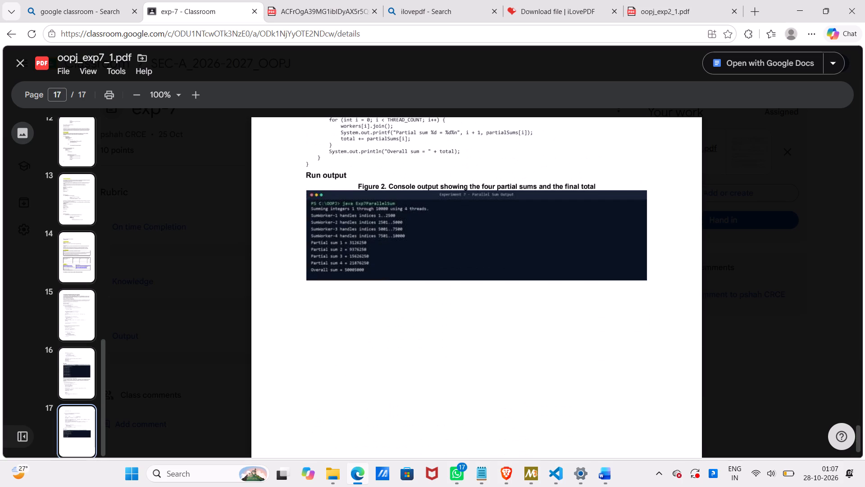
pyautogui.scroll(-3, 490, 263)
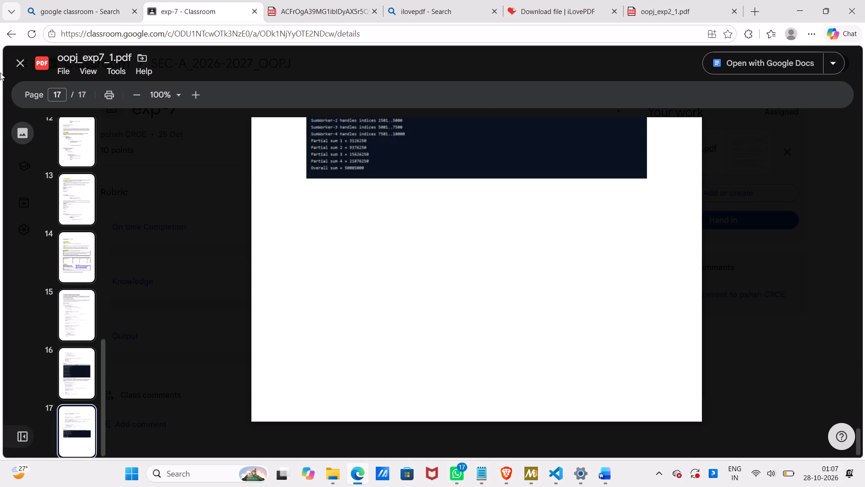
pyautogui.click(22, 55)
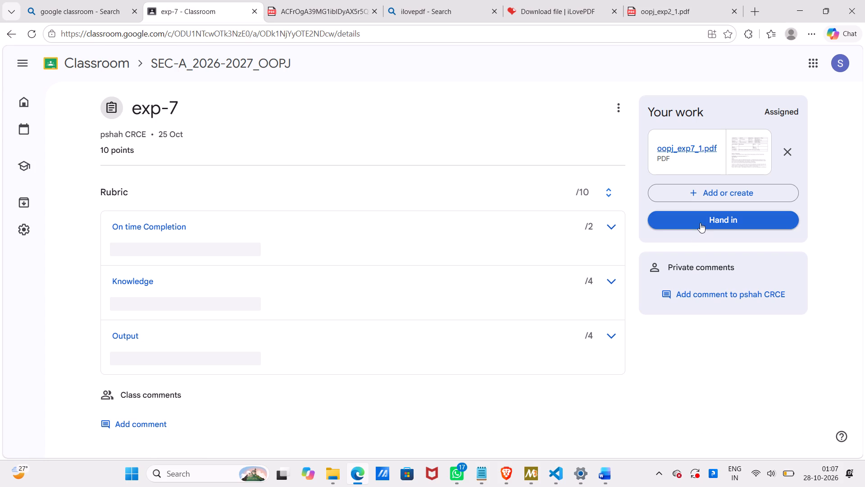
# Hand in the exp-7 assignment with oopj_exp7_1.pdf attached and confirm the submission.
pyautogui.click(701, 221)
pyautogui.doubleClick(509, 288)
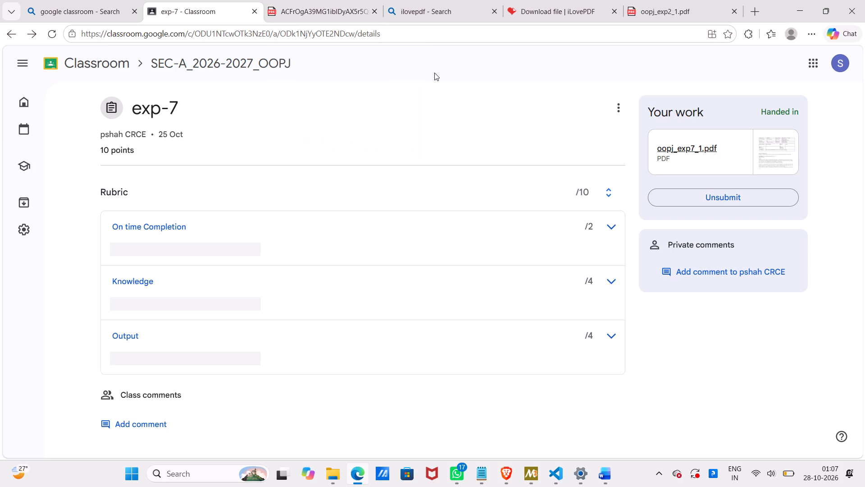
# Return to the class stream and reopen the exp-7 assignment to check its submission.
pyautogui.click(16, 36)
pyautogui.click(463, 177)
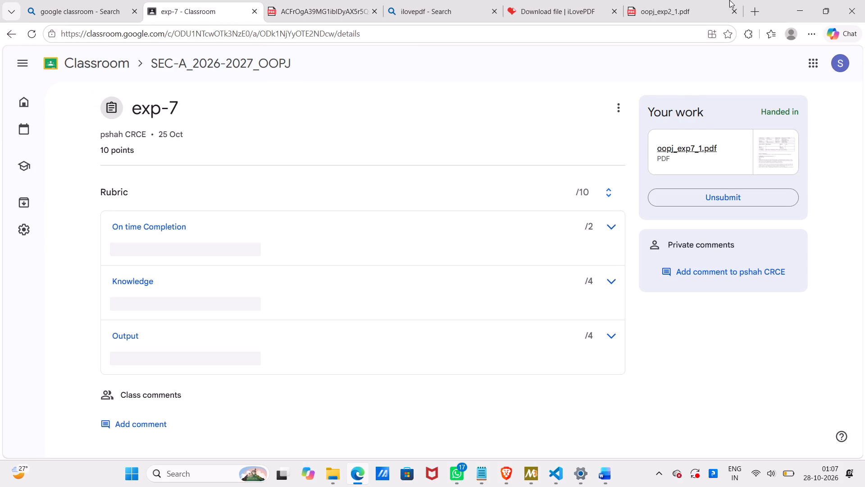
# Close the PDF, iLovePDF, search and Classroom pages one by one, and close the Edge browser.
pyautogui.click(735, 9)
pyautogui.click(695, 11)
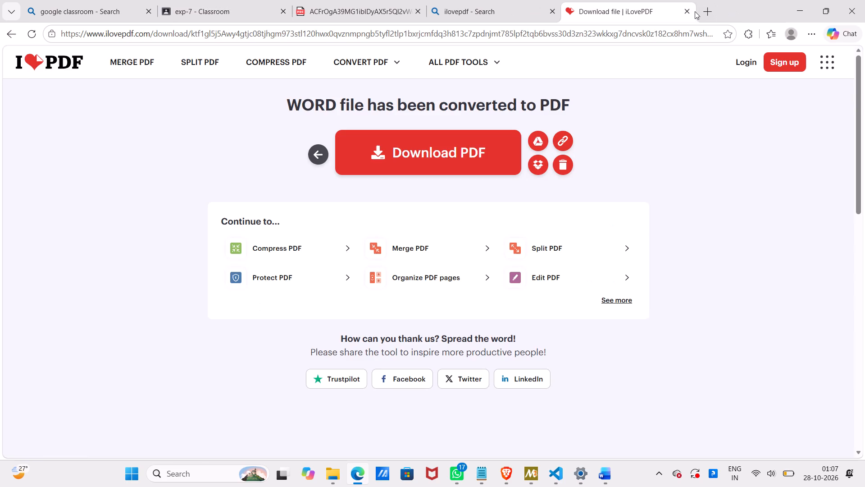
pyautogui.click(687, 9)
pyautogui.click(550, 10)
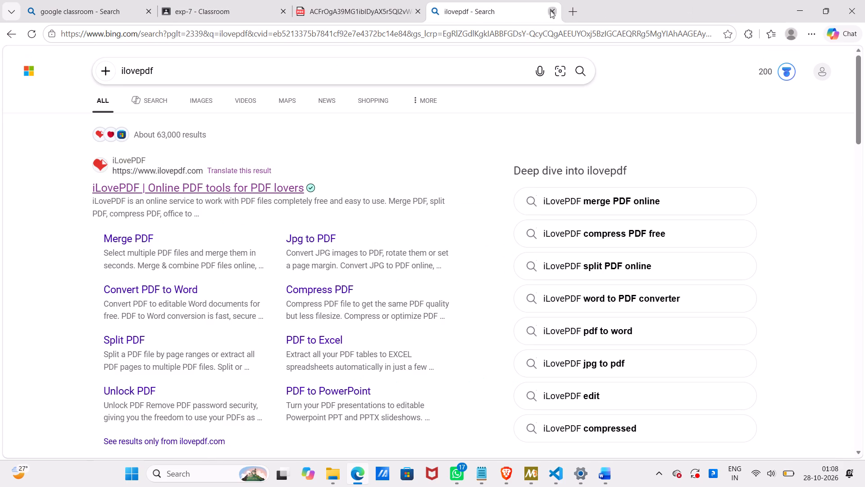
pyautogui.click(415, 8)
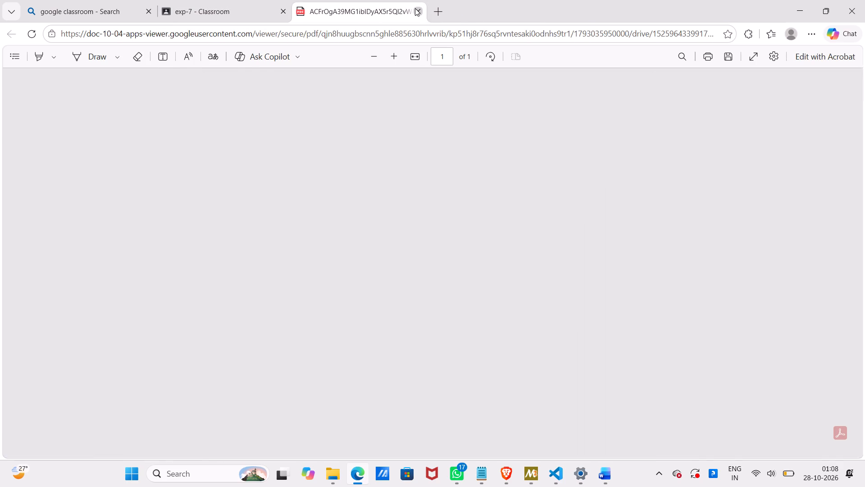
pyautogui.rightClick(286, 16)
pyautogui.click(281, 13)
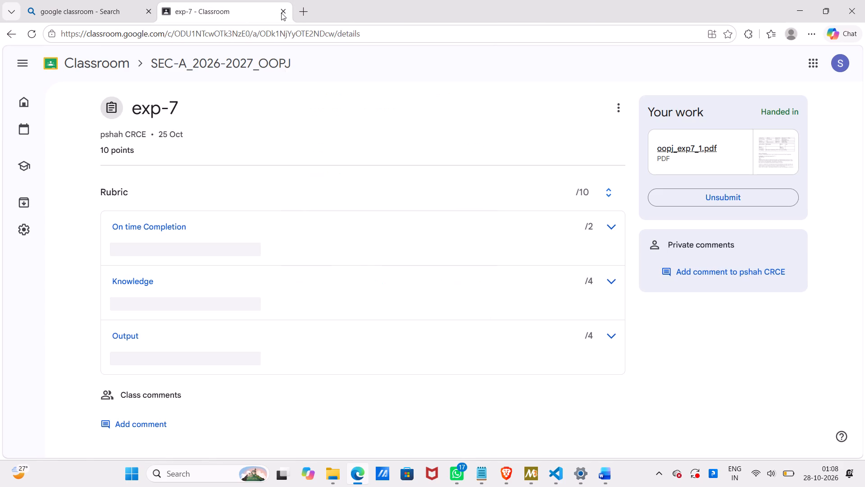
pyautogui.click(146, 10)
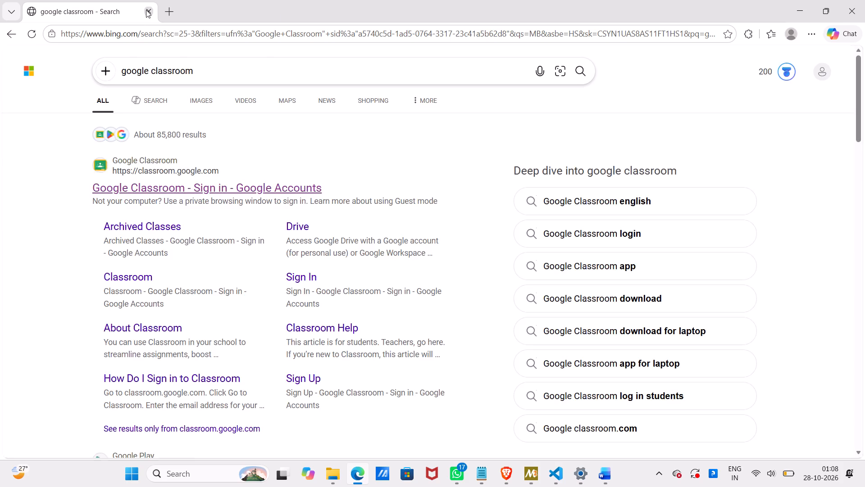
pyautogui.click(847, 4)
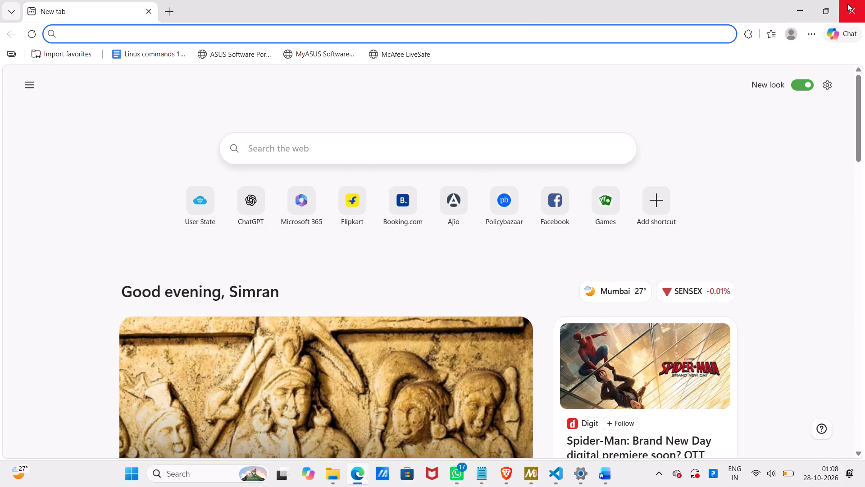
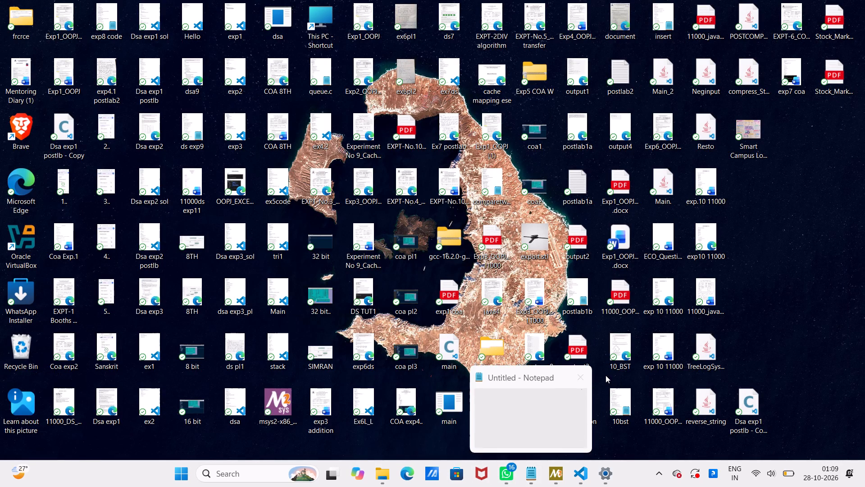
# Close the untitled Notepad window and the Settings window.
pyautogui.click(579, 377)
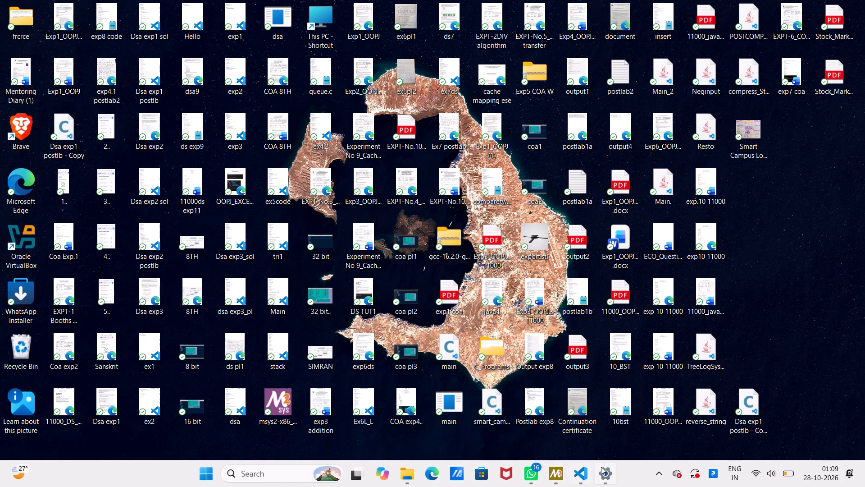
pyautogui.click(651, 374)
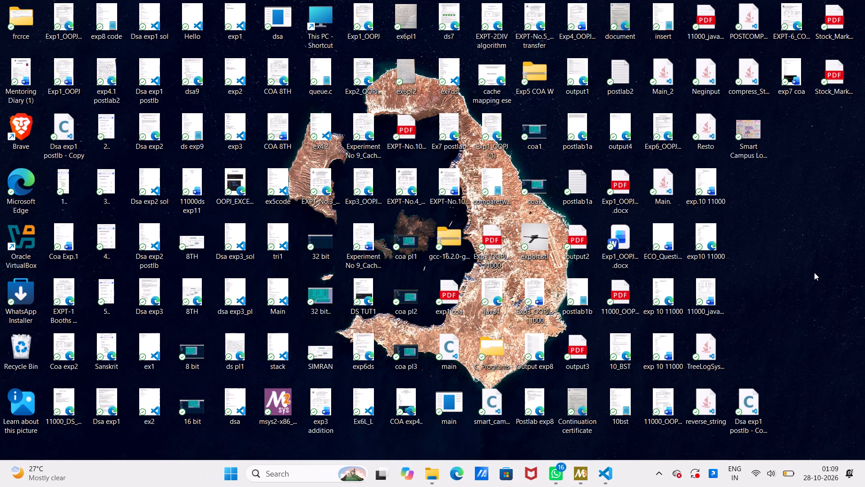
# Bring up the Windows shutdown dialog from the desktop.
pyautogui.hotkey('alt', 'F4')
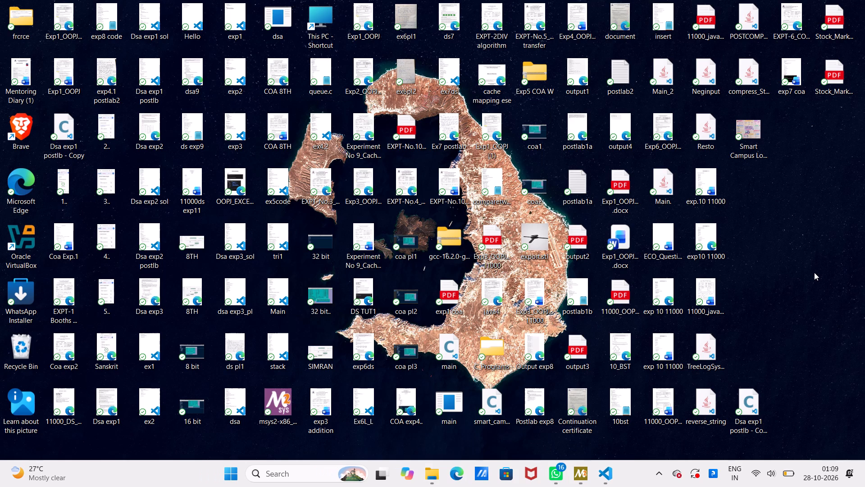